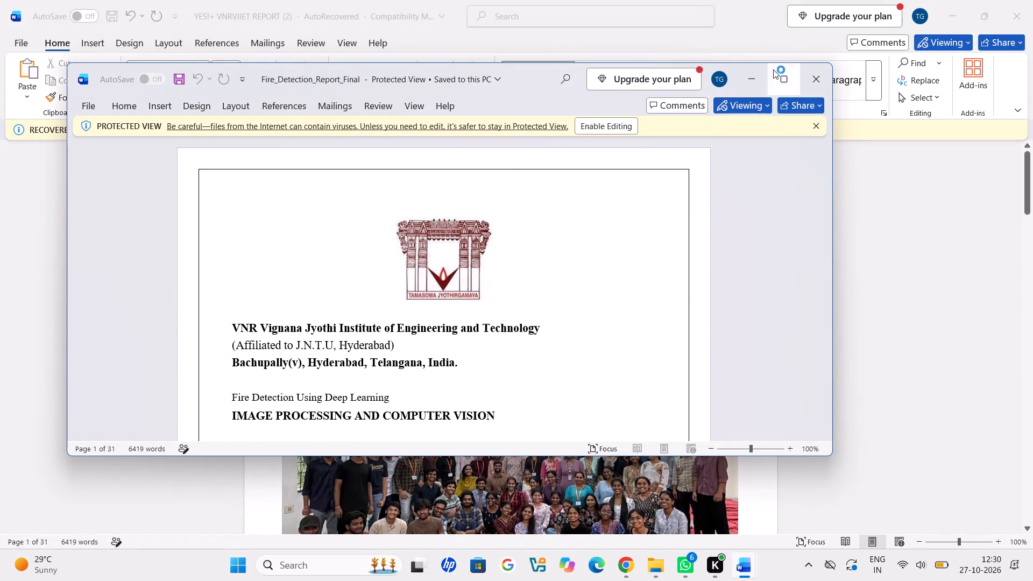
# Maximize the Fire_Detection_Report_Final document, skim from the cover page through the introductory chapter, and close it.
pyautogui.click(773, 75)
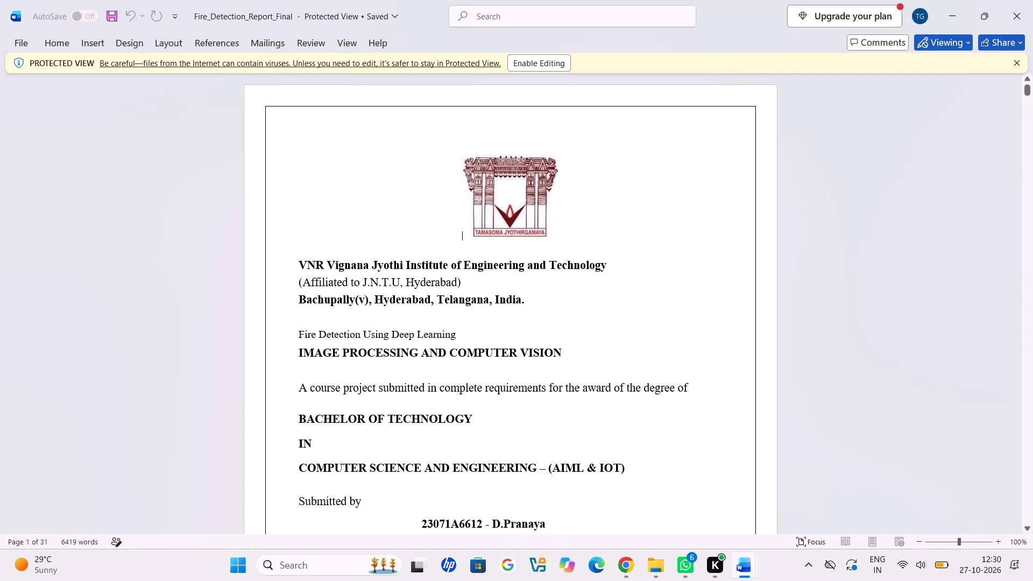
pyautogui.scroll(-15, 559, 399)
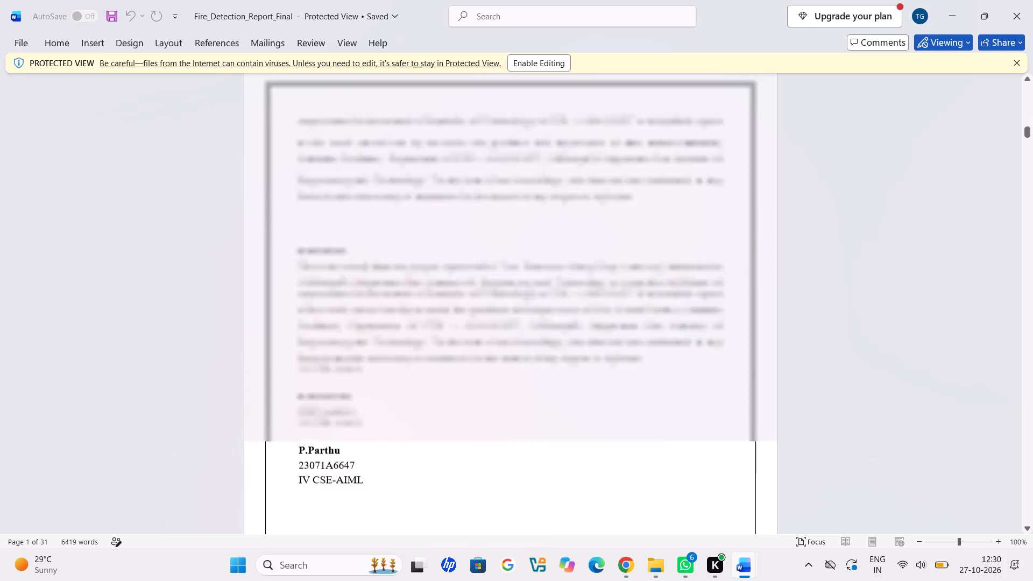
pyautogui.scroll(-10, 559, 399)
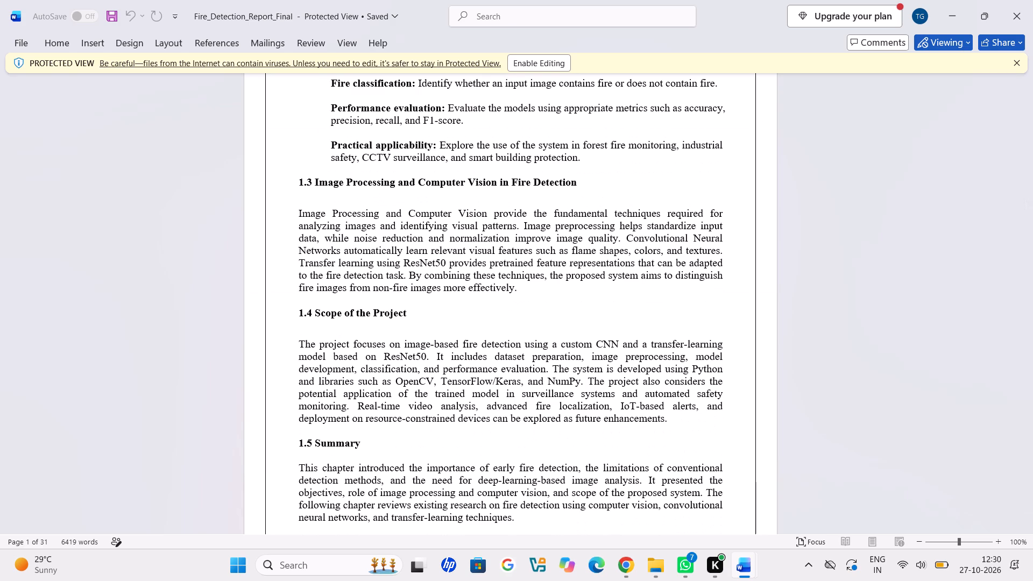
pyautogui.click(1032, 0)
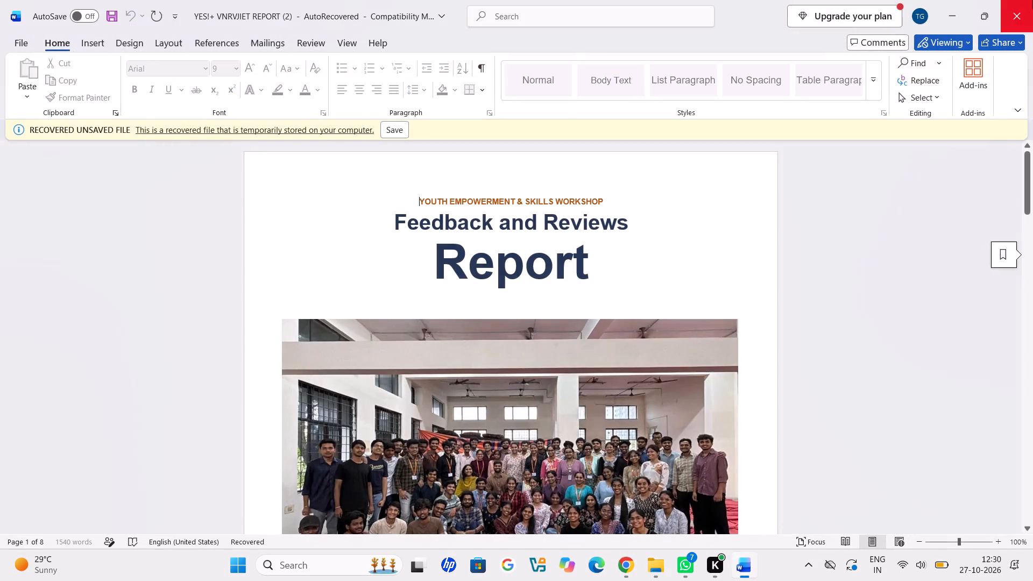
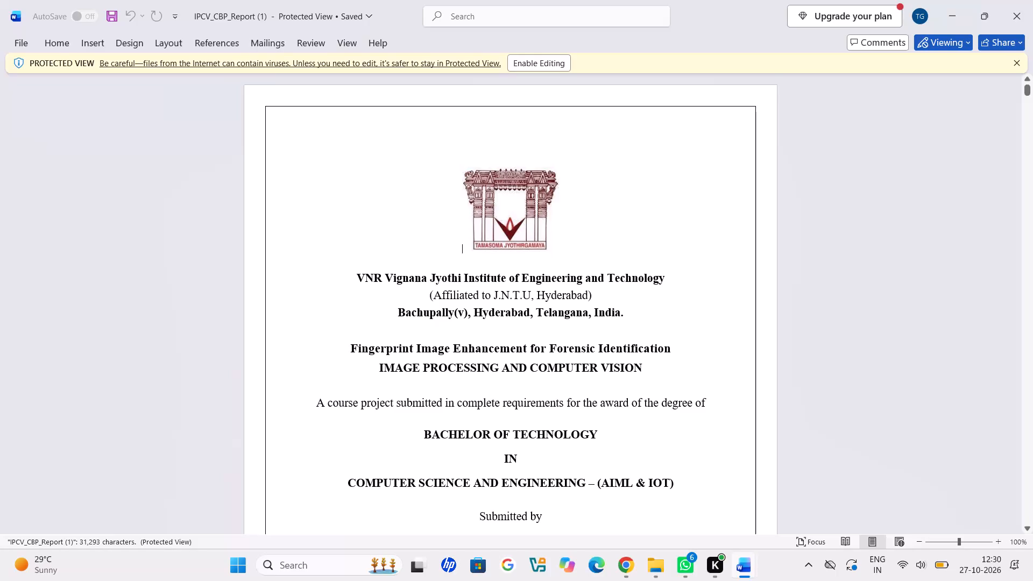
# Skim the IPCV_CBP_Report (1) document from the cover page through the certificate, declaration and abstract to the end of the Literature Survey chapter.
pyautogui.scroll(-11, 508, 480)
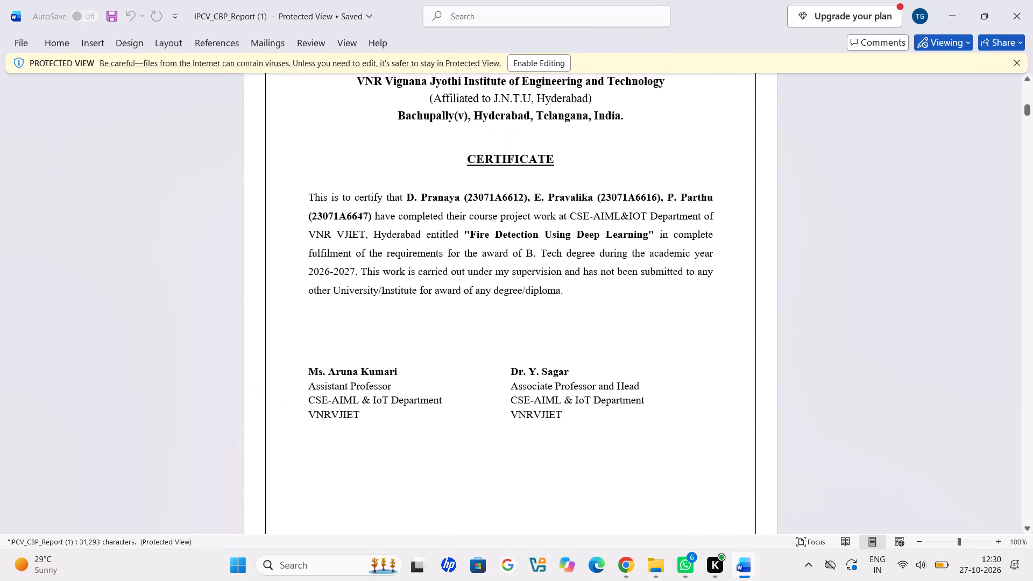
pyautogui.scroll(-5, 512, 464)
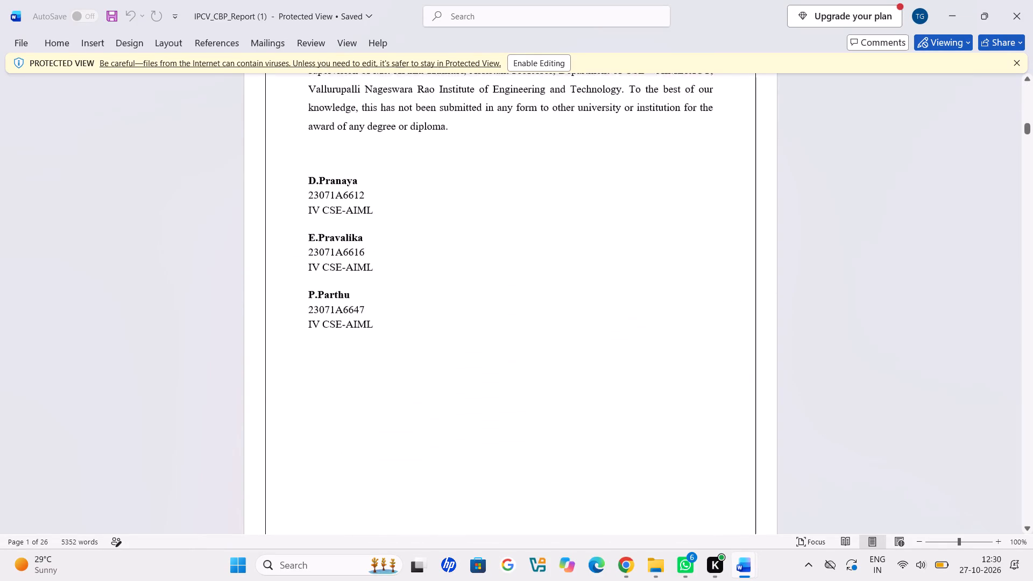
pyautogui.scroll(-8, 512, 464)
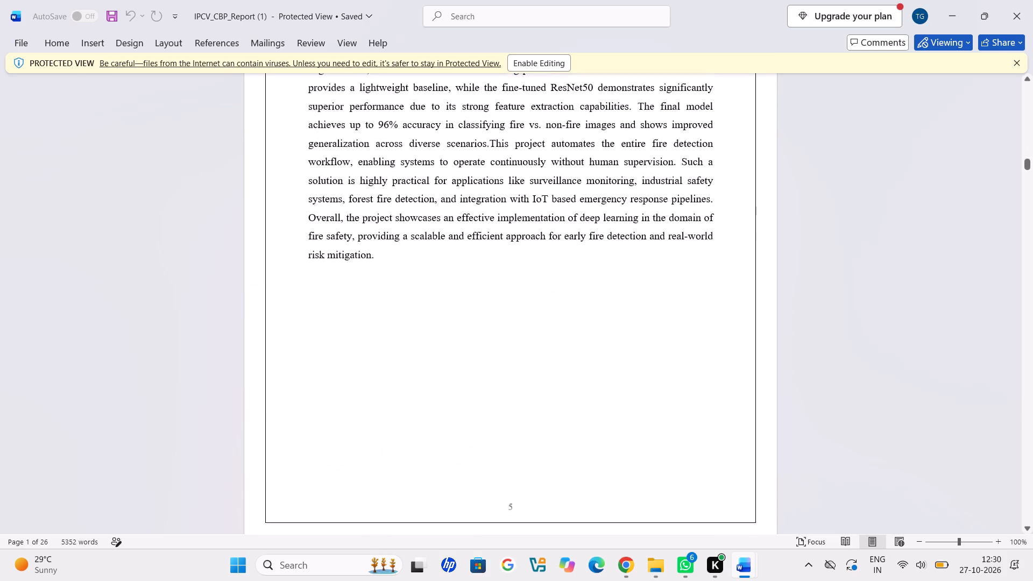
pyautogui.scroll(-7, 512, 464)
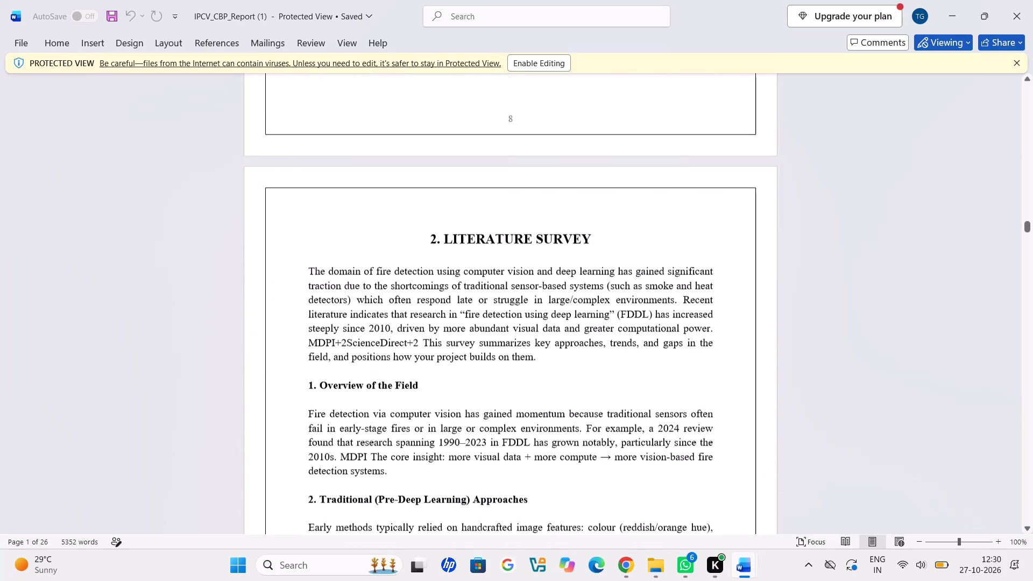
pyautogui.scroll(-6, 512, 464)
pyautogui.scroll(1, 512, 464)
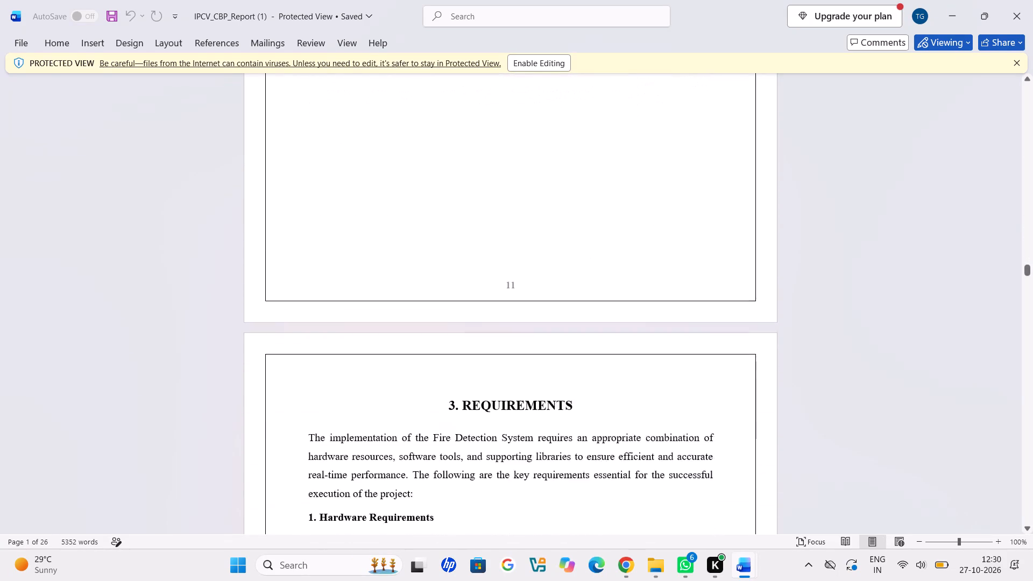
pyautogui.scroll(5, 512, 464)
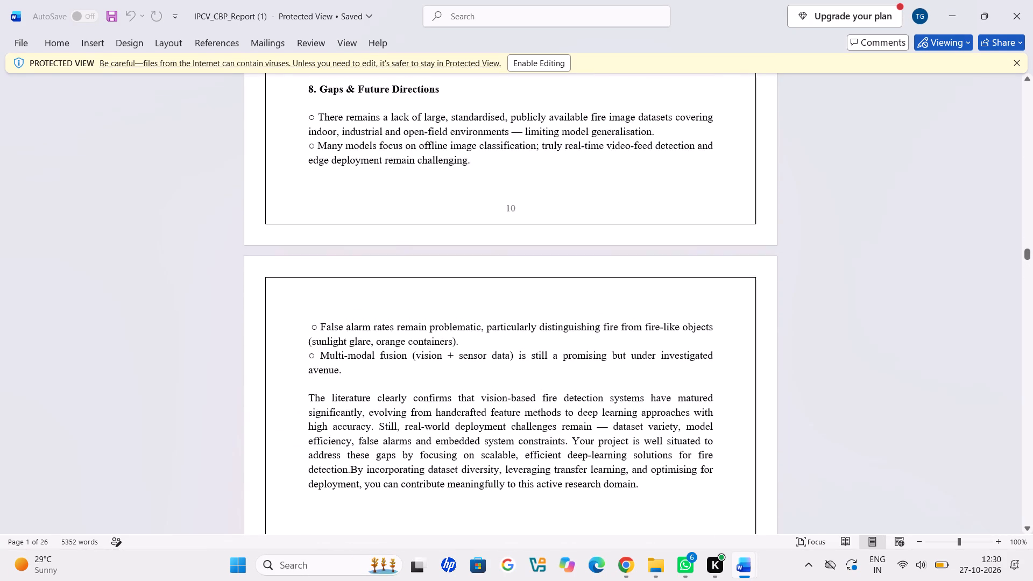
# Examine the report from the Requirements chapter through the block diagram, pipeline table and Evaluation Methodology to the start of the Implementation chapter.
pyautogui.scroll(-16, 512, 464)
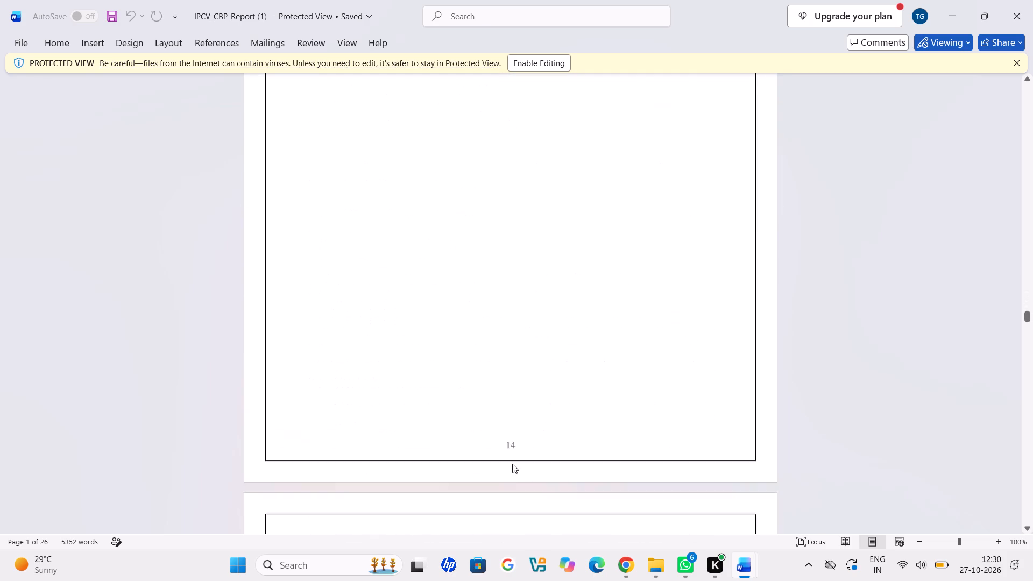
pyautogui.scroll(-1, 512, 464)
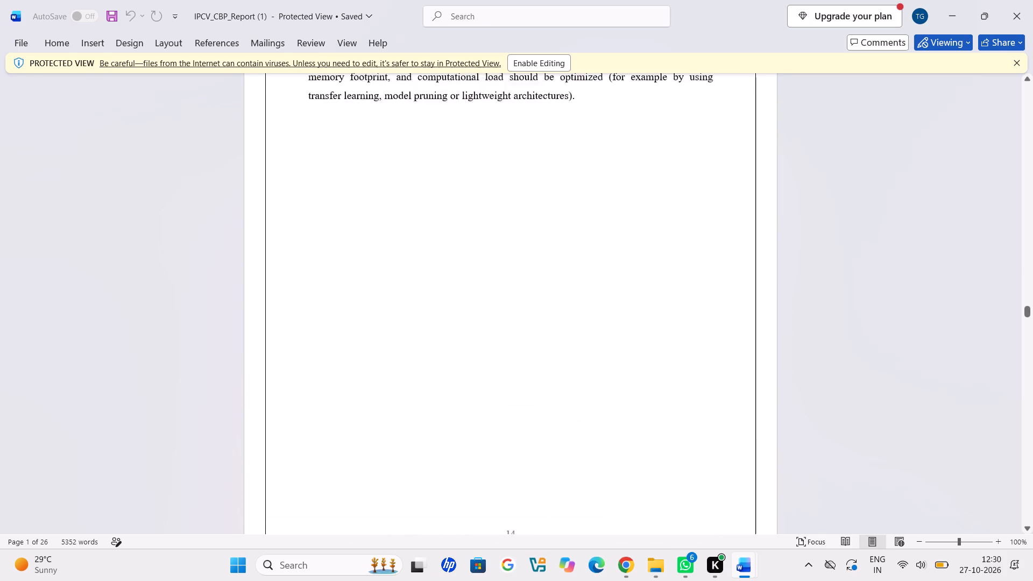
pyautogui.scroll(-7, 512, 464)
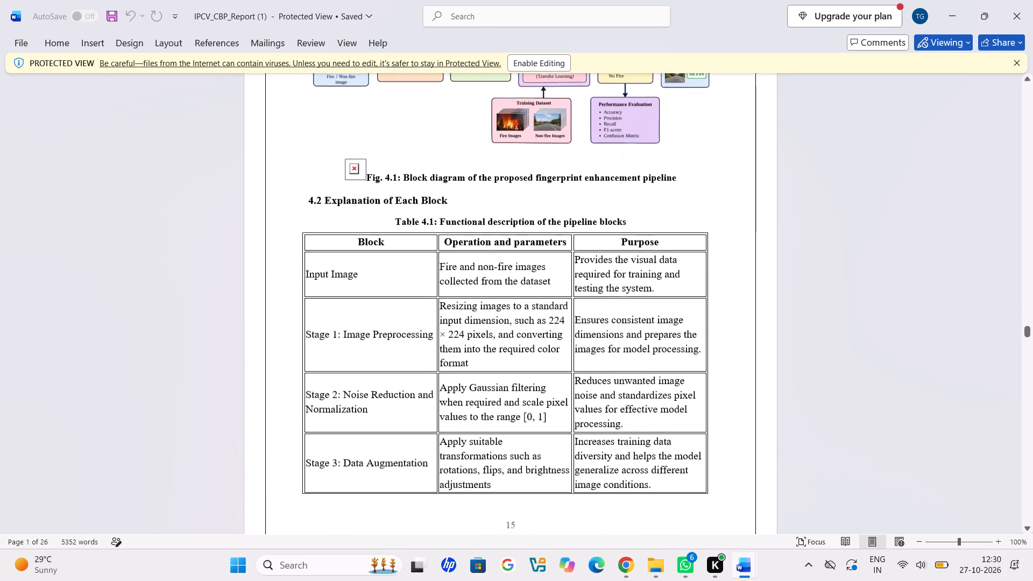
pyautogui.scroll(-4, 512, 464)
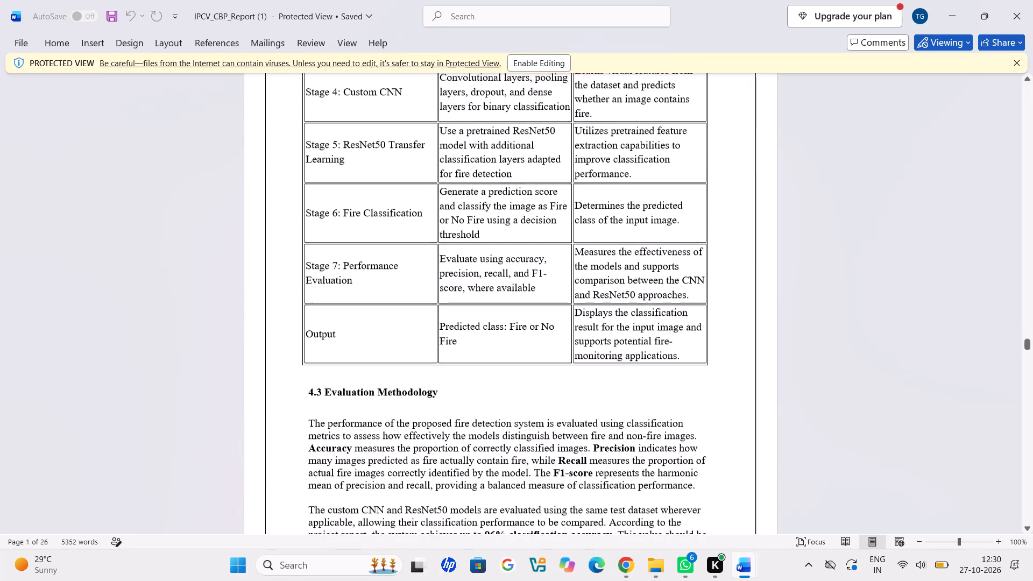
pyautogui.scroll(-5, 512, 464)
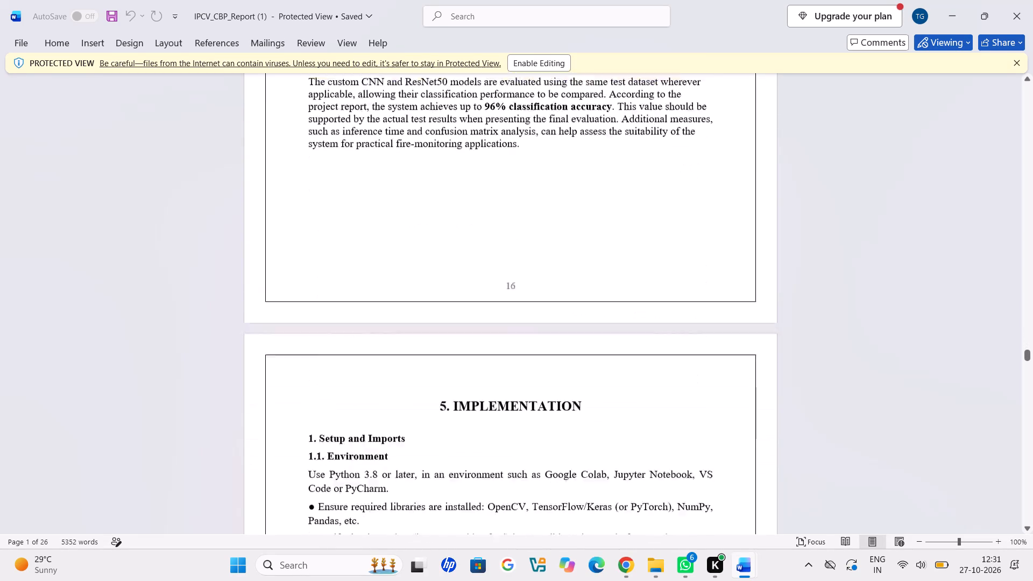
pyautogui.scroll(-1, 512, 464)
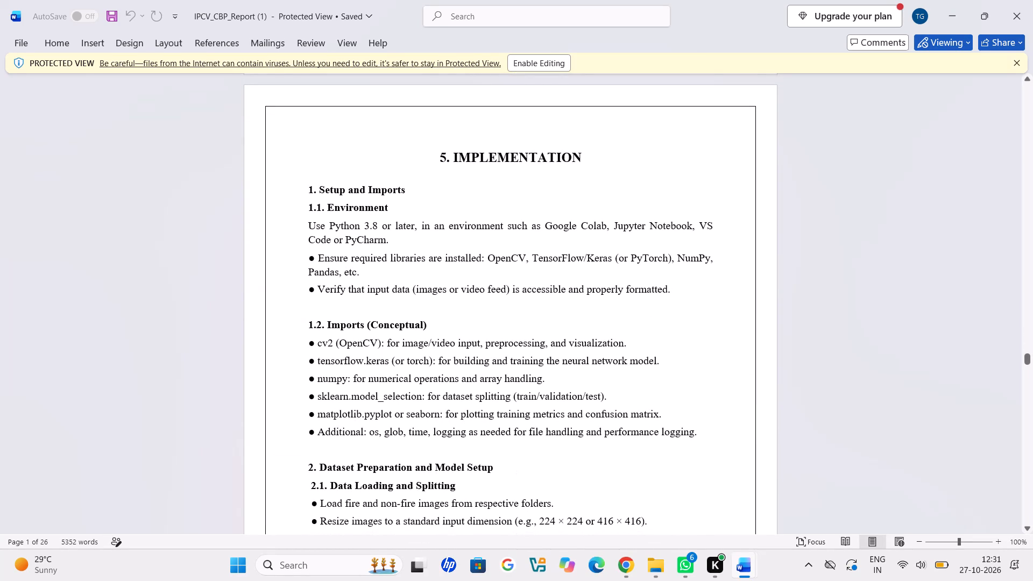
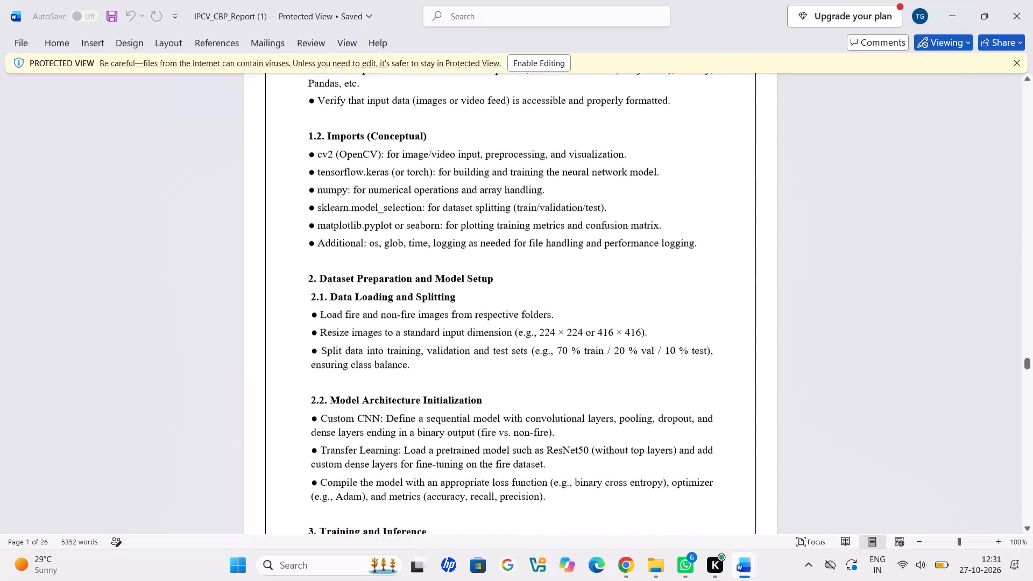
# Read on to the end of the Implementation outline and enable editing for the protected IPCV_CBP_Report (1) document.
pyautogui.scroll(-7, 512, 464)
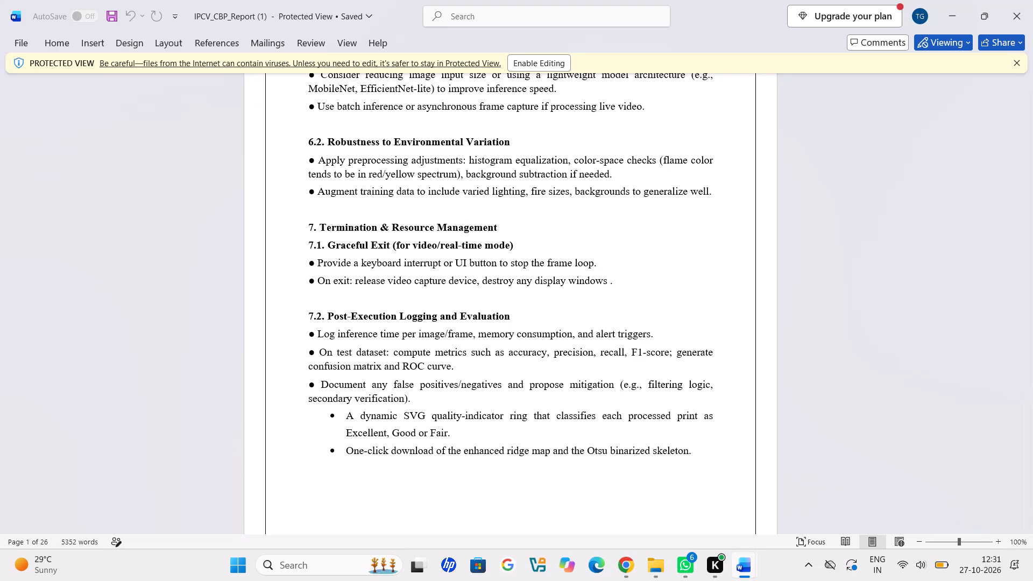
pyautogui.click(535, 56)
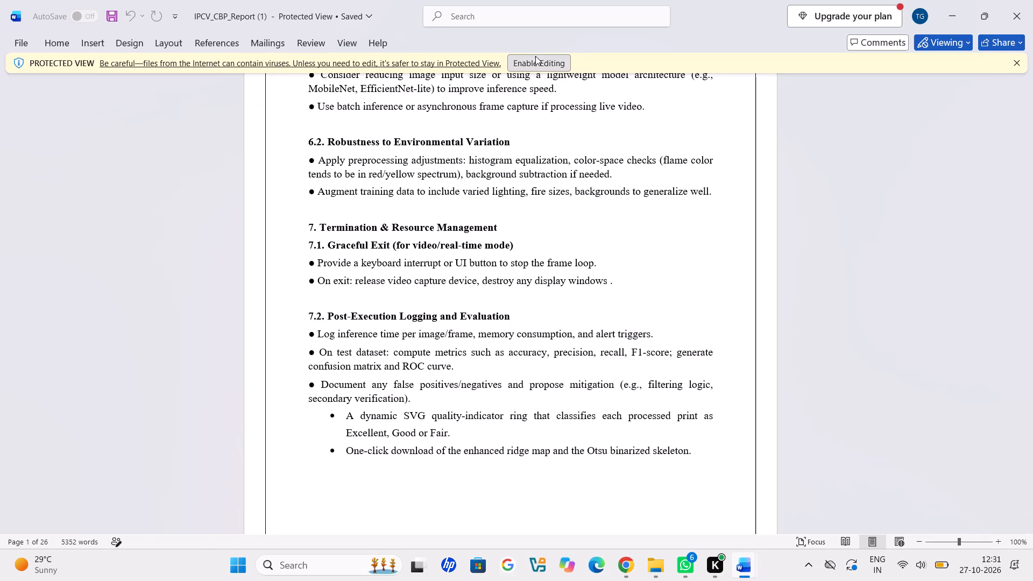
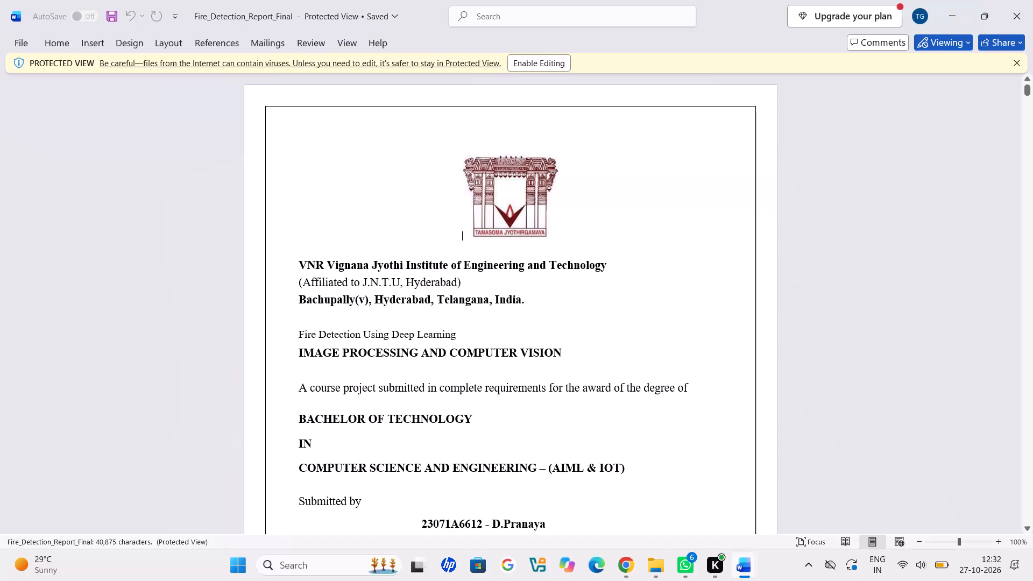
# Read Fire_Detection_Report_Final from the cover page through the certificate, acknowledgement and index to the project objectives in section 1.2.
pyautogui.scroll(-7, 620, 356)
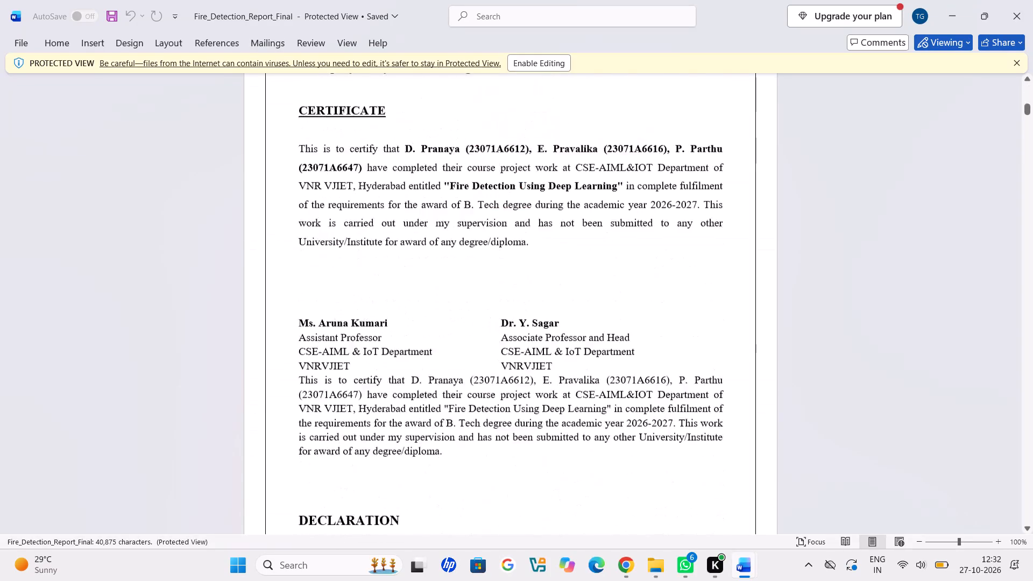
pyautogui.scroll(-6, 620, 356)
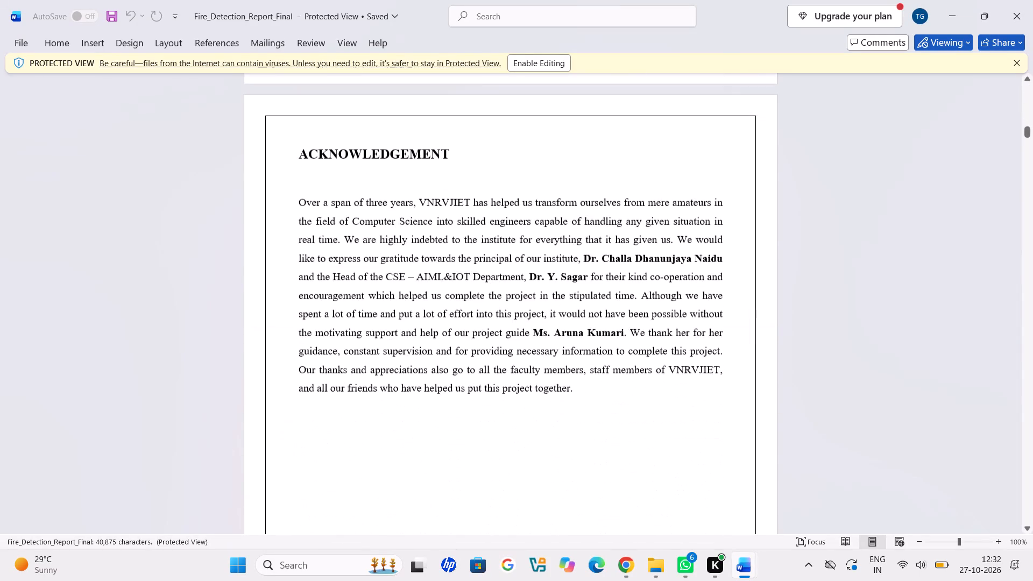
pyautogui.scroll(-7, 620, 356)
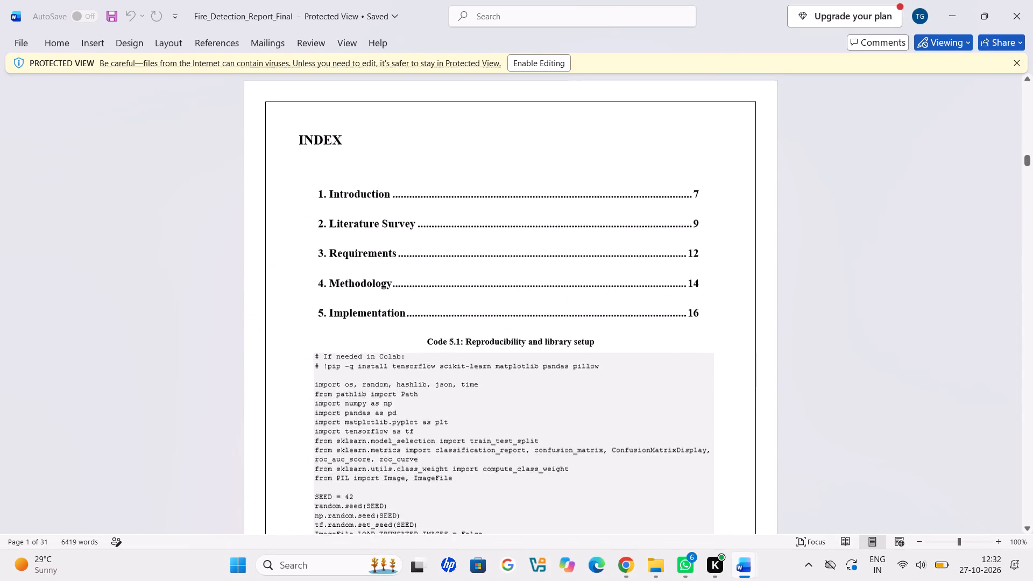
pyautogui.scroll(-2, 620, 356)
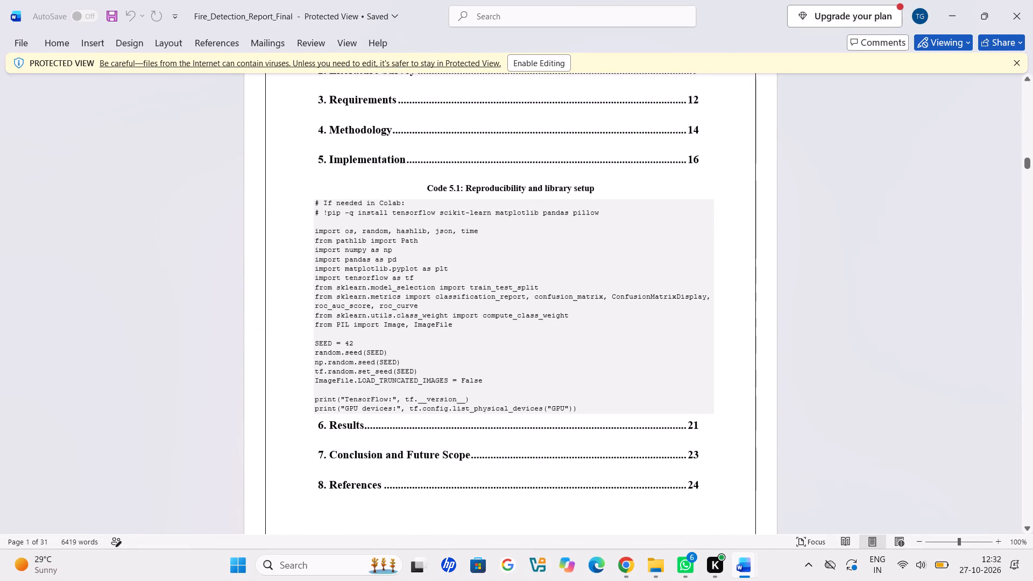
pyautogui.scroll(-8, 620, 356)
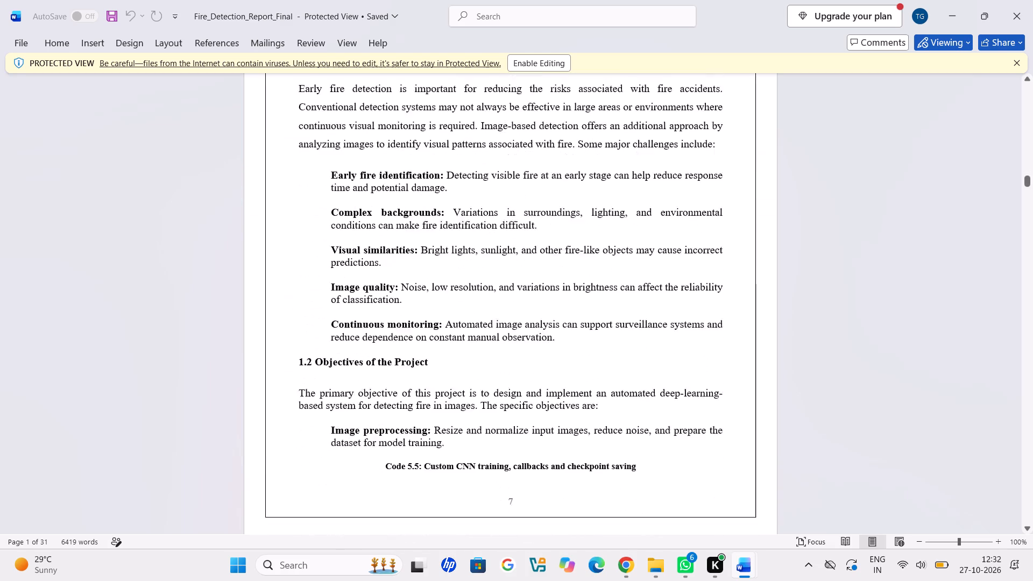
pyautogui.scroll(-3, 620, 356)
pyautogui.scroll(6, 620, 356)
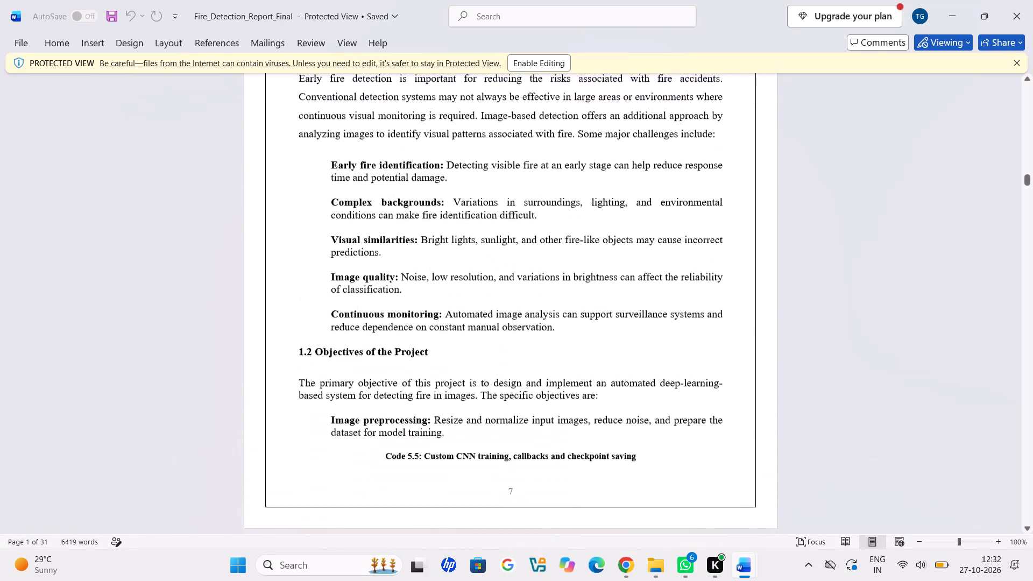
# Read on through the Code 5.5 and 5.6 listings, the rest of the introduction, the literature survey and the requirements.
pyautogui.scroll(-5, 620, 356)
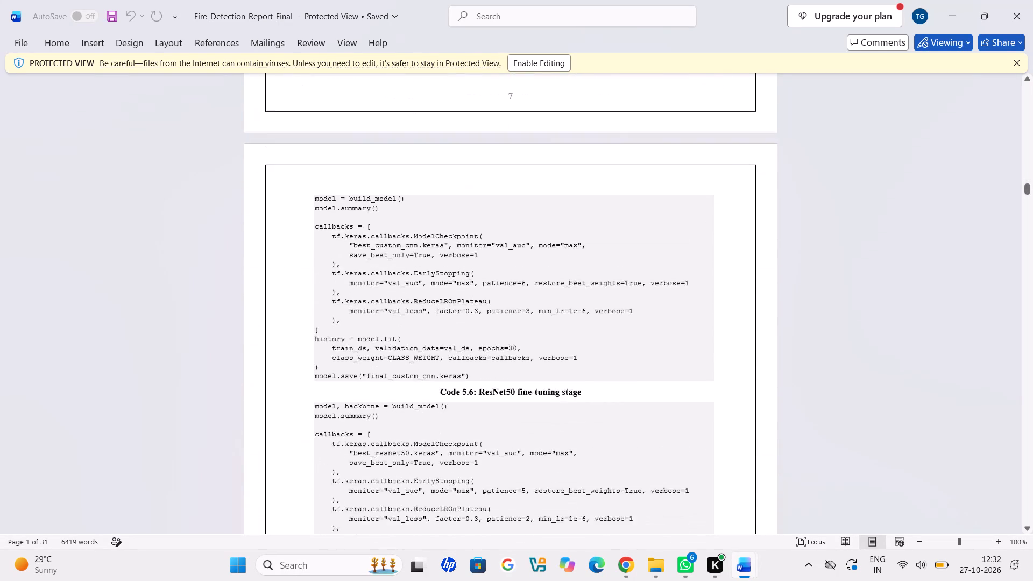
pyautogui.scroll(-6, 620, 356)
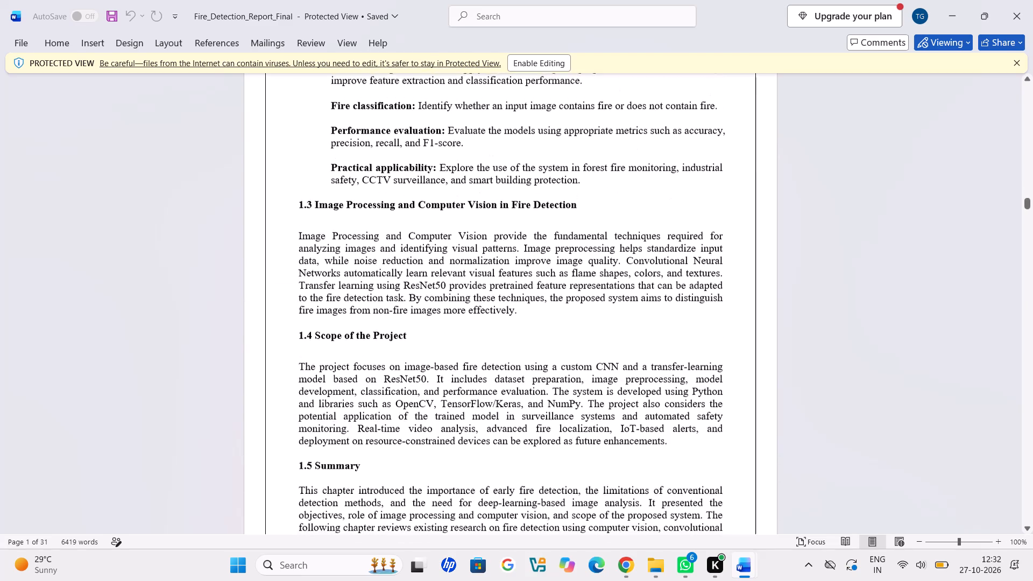
pyautogui.scroll(-7, 620, 356)
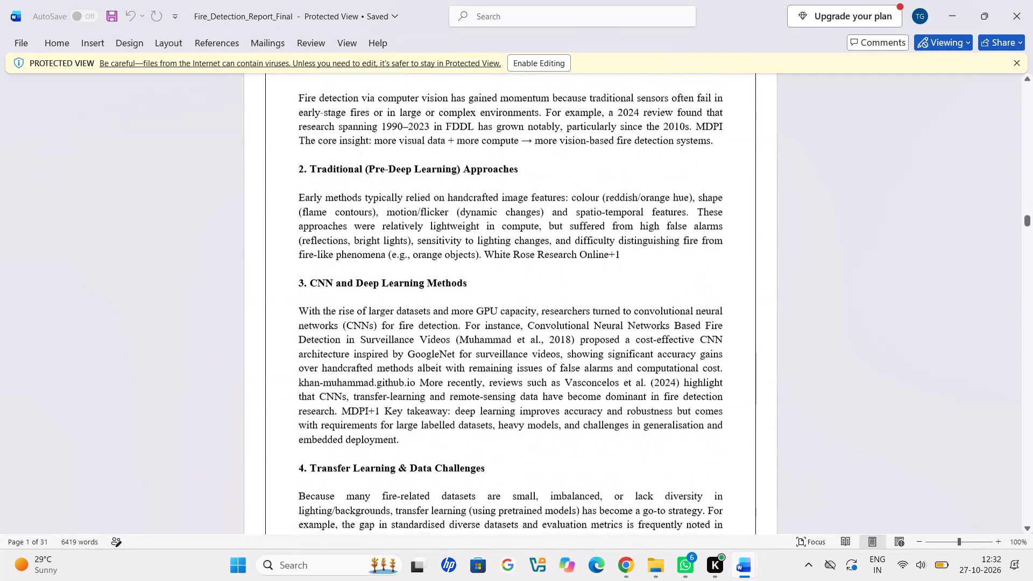
pyautogui.scroll(-9, 620, 356)
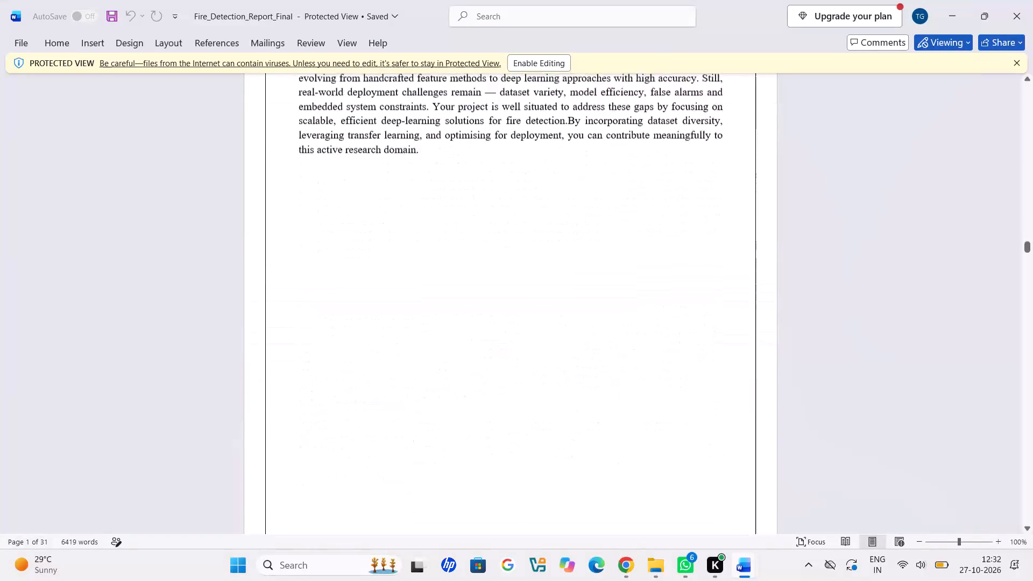
pyautogui.scroll(-7, 620, 356)
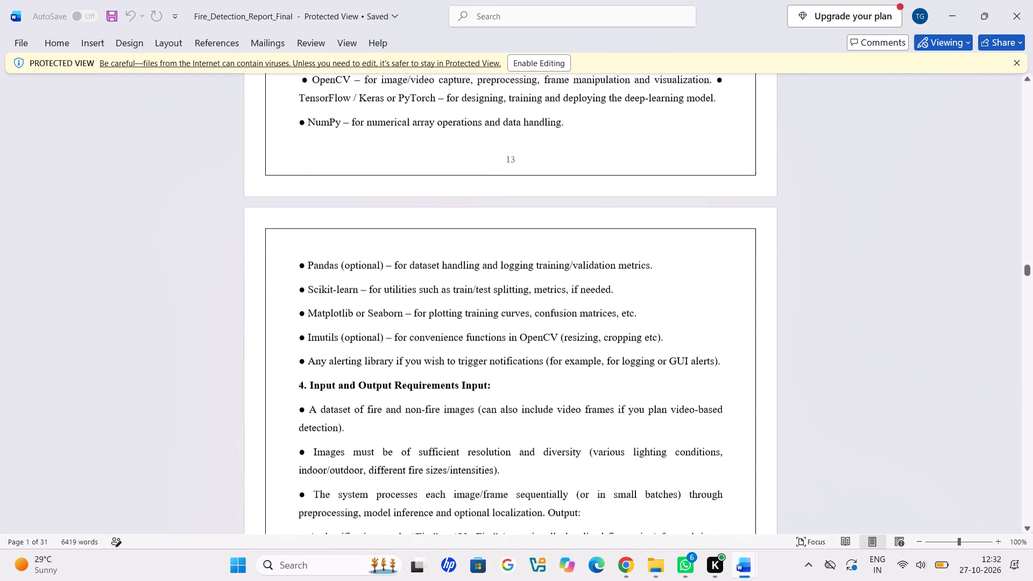
# Examine the 4.1 block diagram and workflow figures, then Table 4.1 describing the pipeline blocks.
pyautogui.scroll(-8, 620, 356)
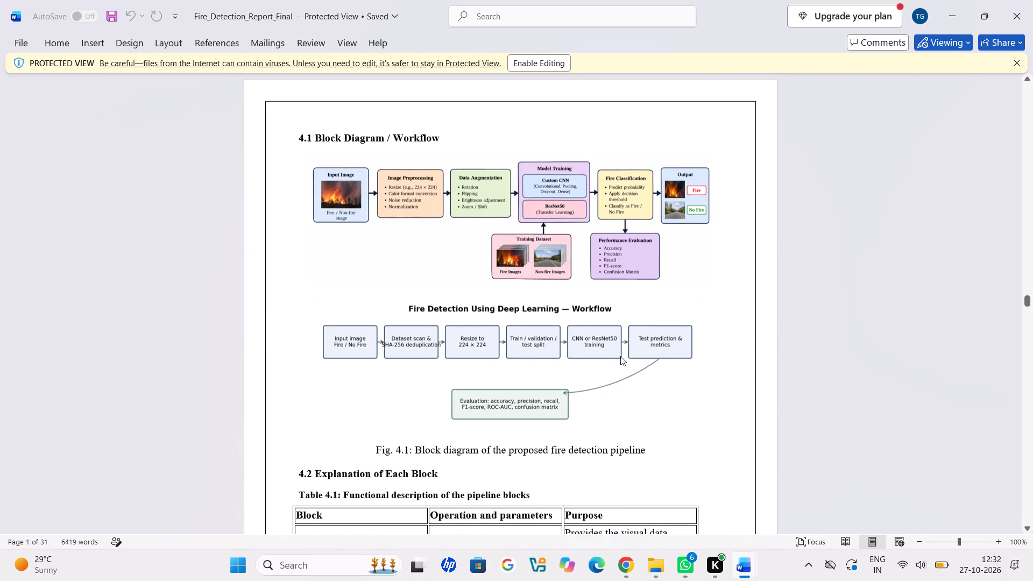
pyautogui.scroll(-3, 620, 356)
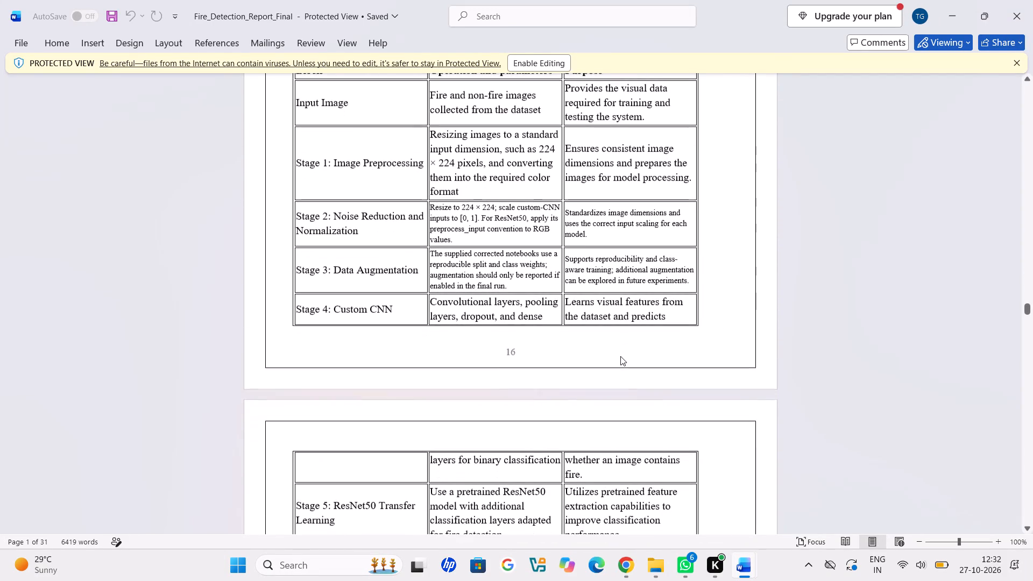
pyautogui.scroll(4, 620, 356)
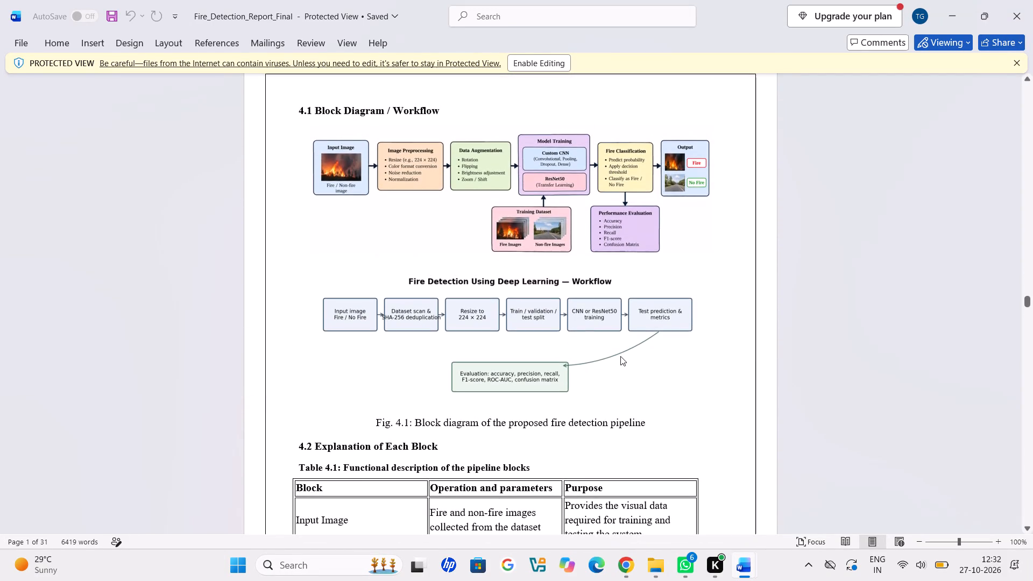
pyautogui.scroll(-10, 620, 356)
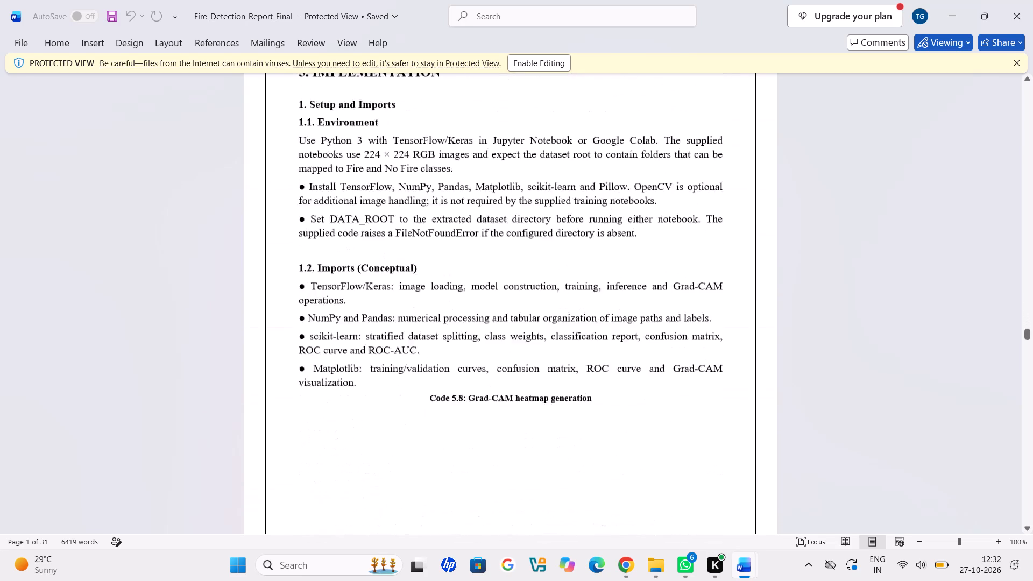
# Examine the Implementation chapter's code placement, from the Code 5.8 Grad-CAM caption through the Code 5.2 dataset setup listing.
pyautogui.scroll(-2, 620, 356)
pyautogui.scroll(4, 620, 356)
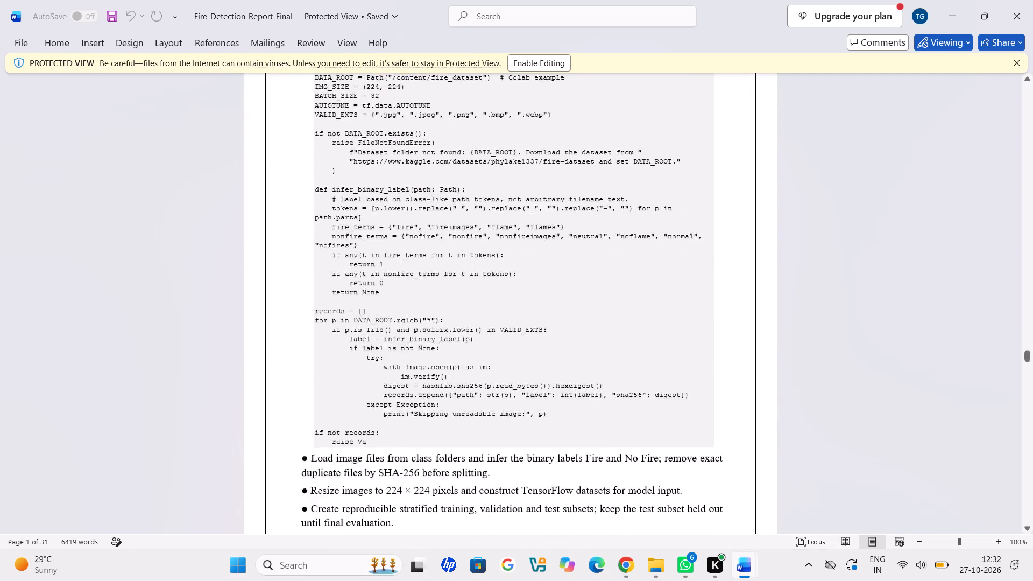
pyautogui.scroll(6, 620, 356)
pyautogui.scroll(-1, 620, 356)
pyautogui.scroll(1, 620, 356)
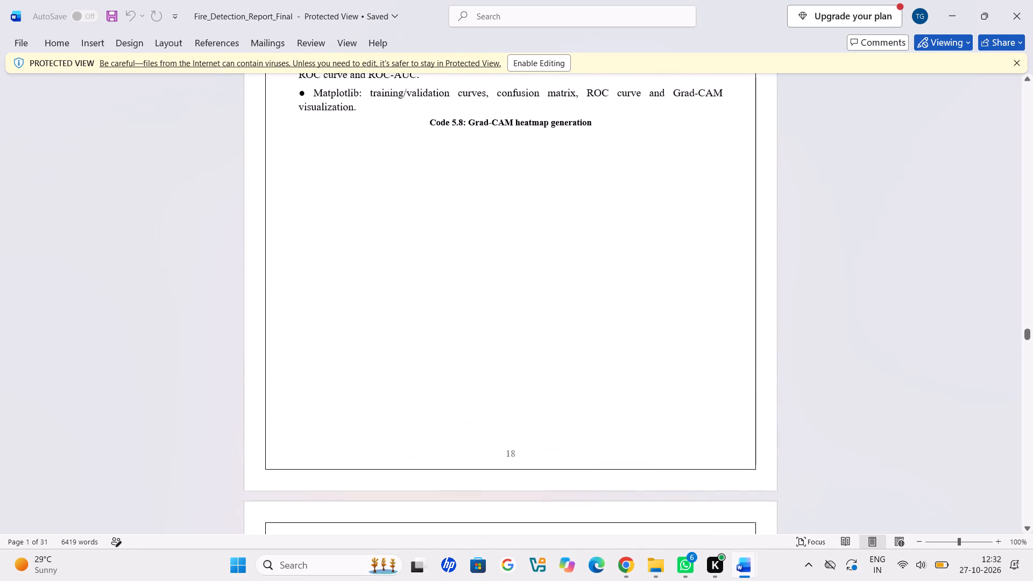
pyautogui.scroll(1, 620, 356)
pyautogui.scroll(-4, 620, 356)
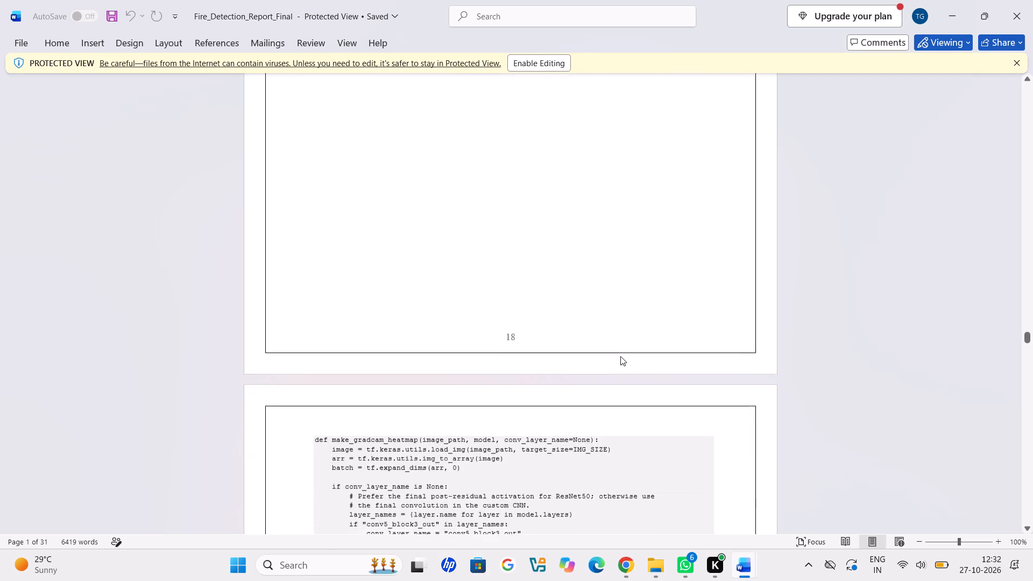
pyautogui.scroll(-2, 620, 356)
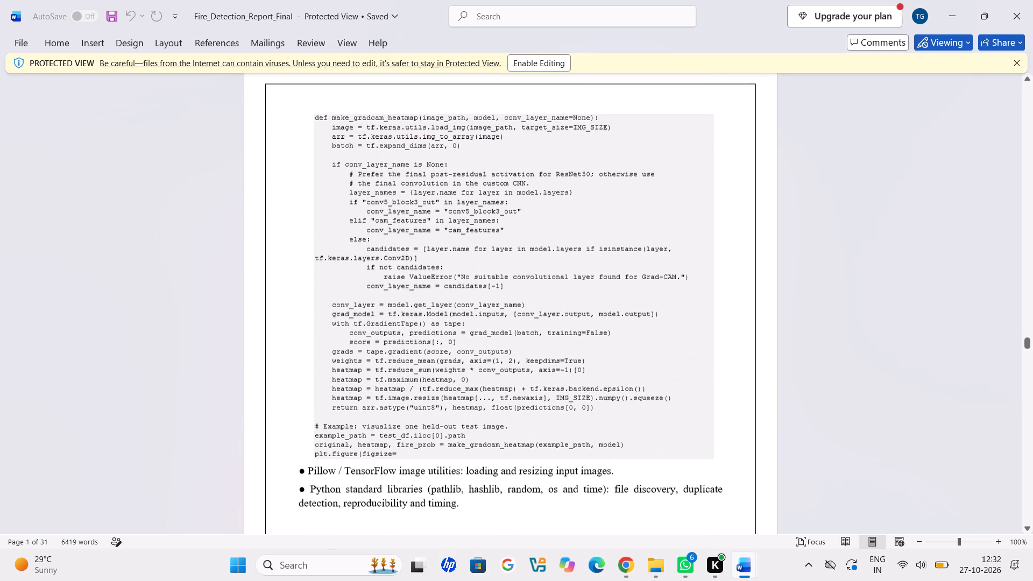
pyautogui.scroll(-4, 620, 356)
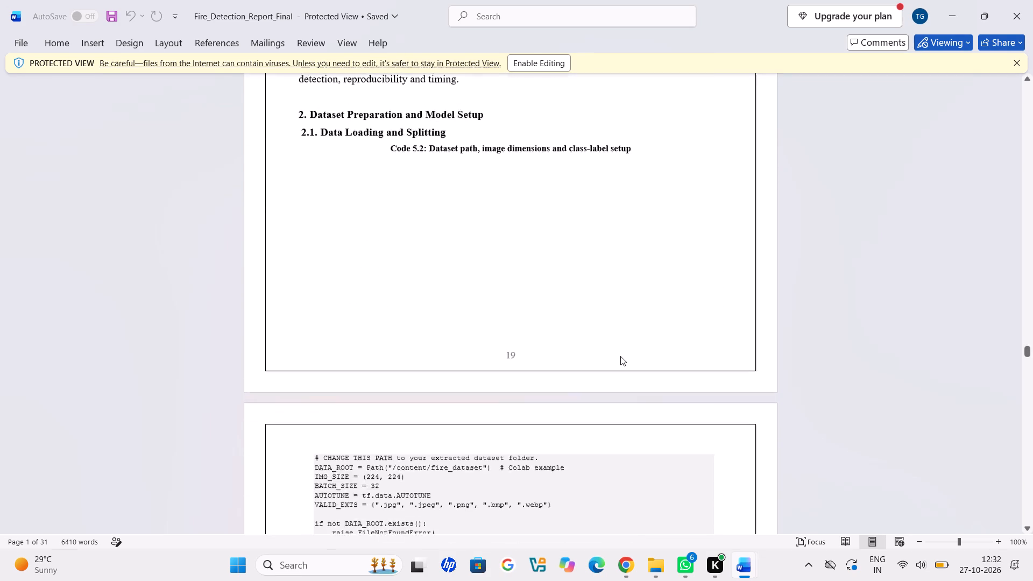
pyautogui.scroll(-3, 620, 356)
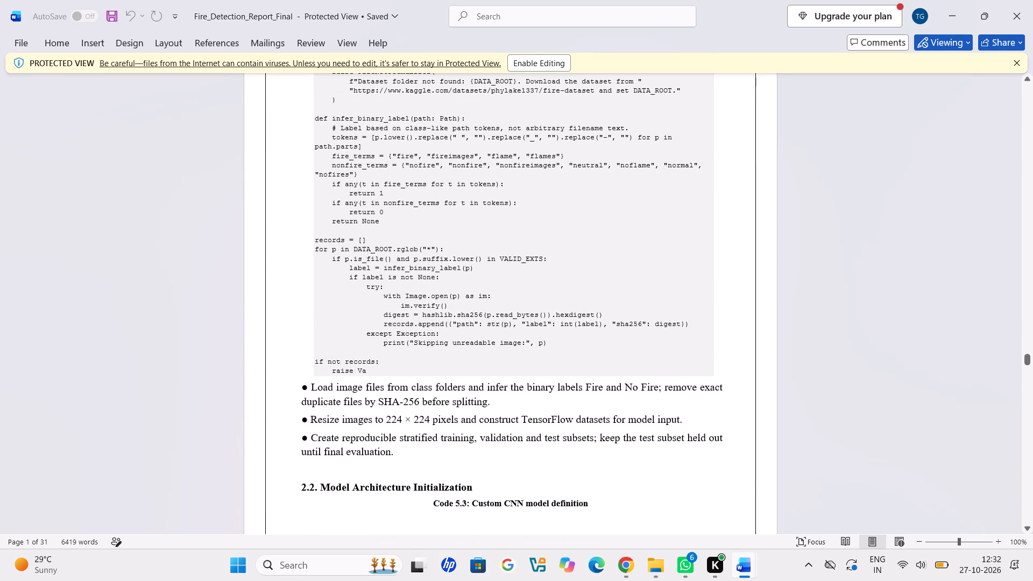
# Recheck the layout of pages 18 to 20, comparing the Code 5.8 and Code 5.2 captions with their listings.
pyautogui.scroll(5, 620, 356)
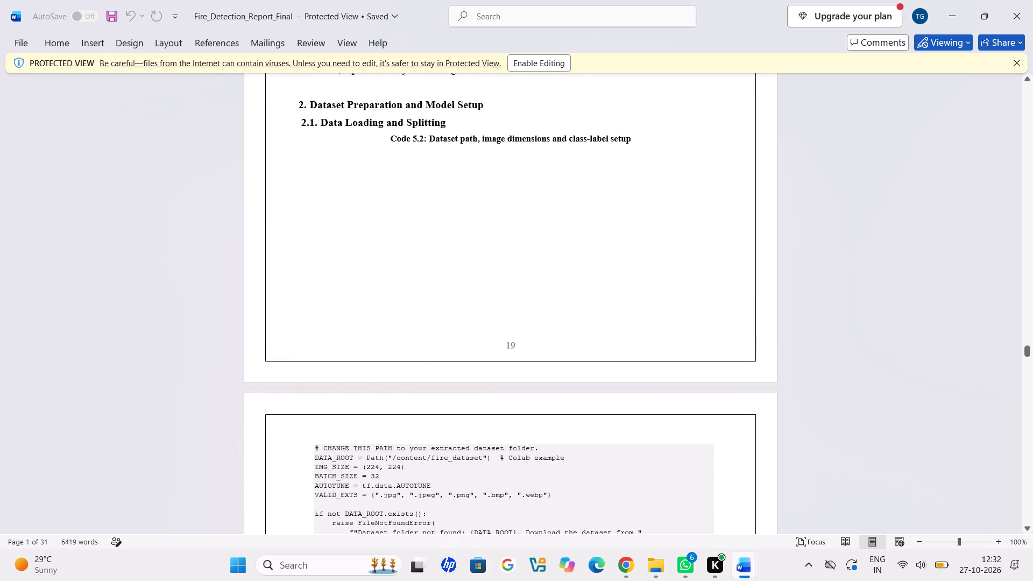
pyautogui.scroll(1, 620, 356)
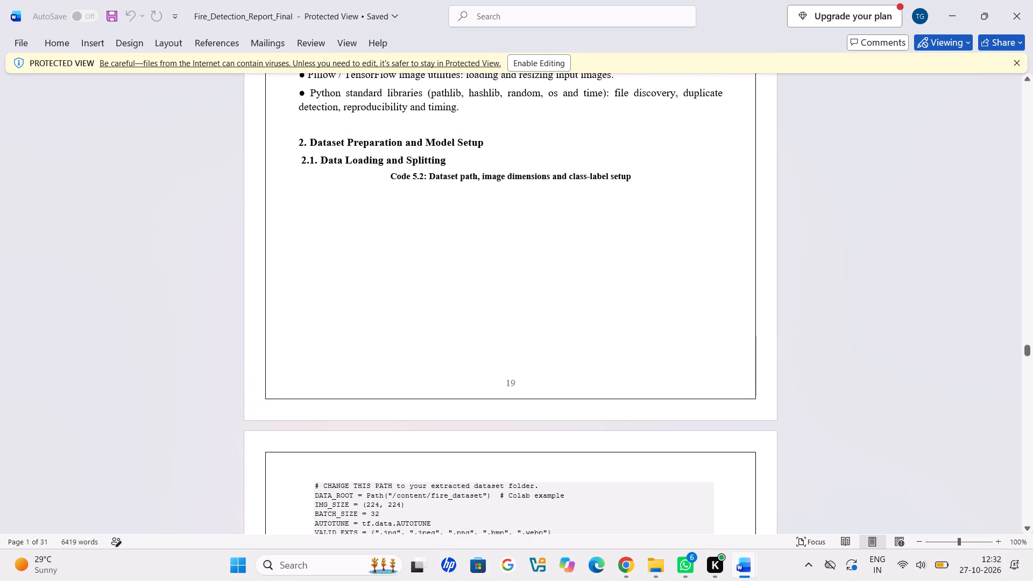
pyautogui.scroll(6, 620, 356)
pyautogui.scroll(-1, 620, 356)
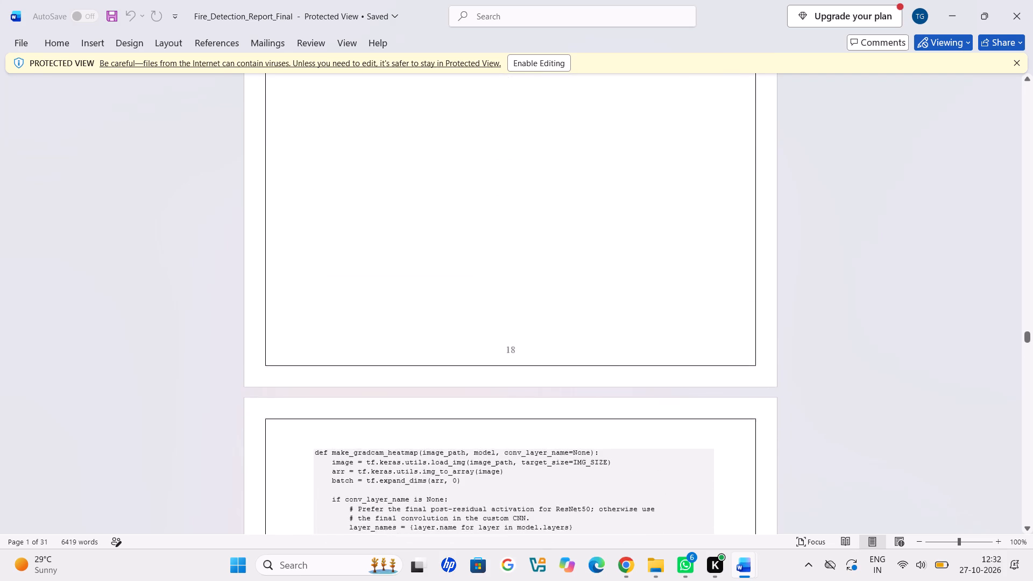
pyautogui.scroll(-2, 620, 356)
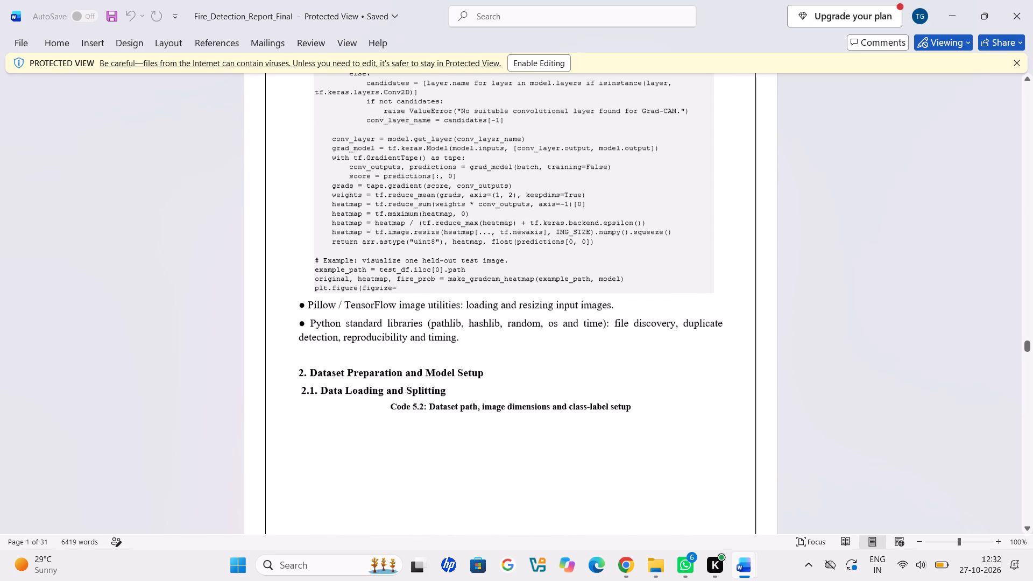
pyautogui.scroll(2, 444, 425)
pyautogui.scroll(-1, 444, 425)
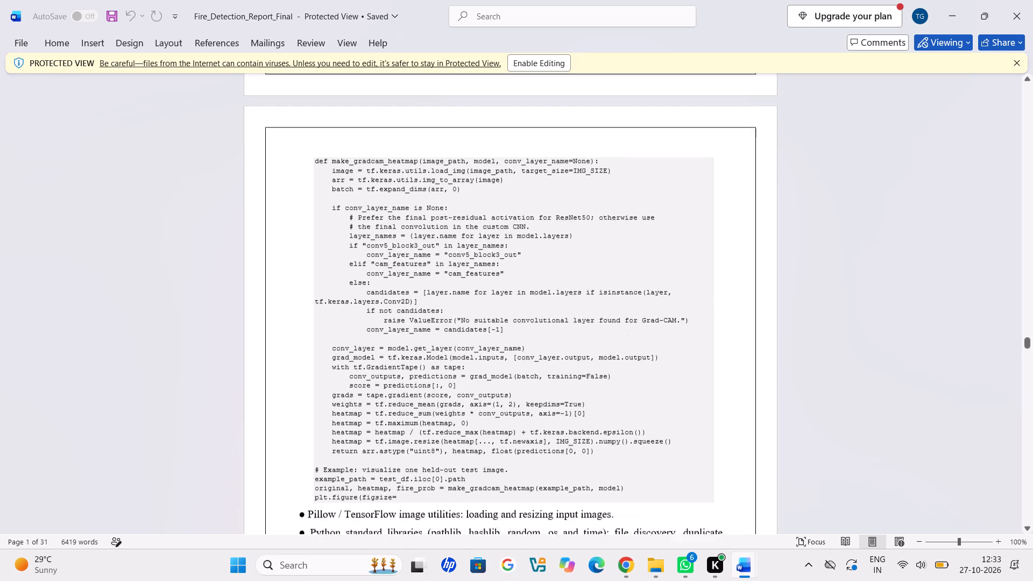
pyautogui.scroll(-1, 444, 425)
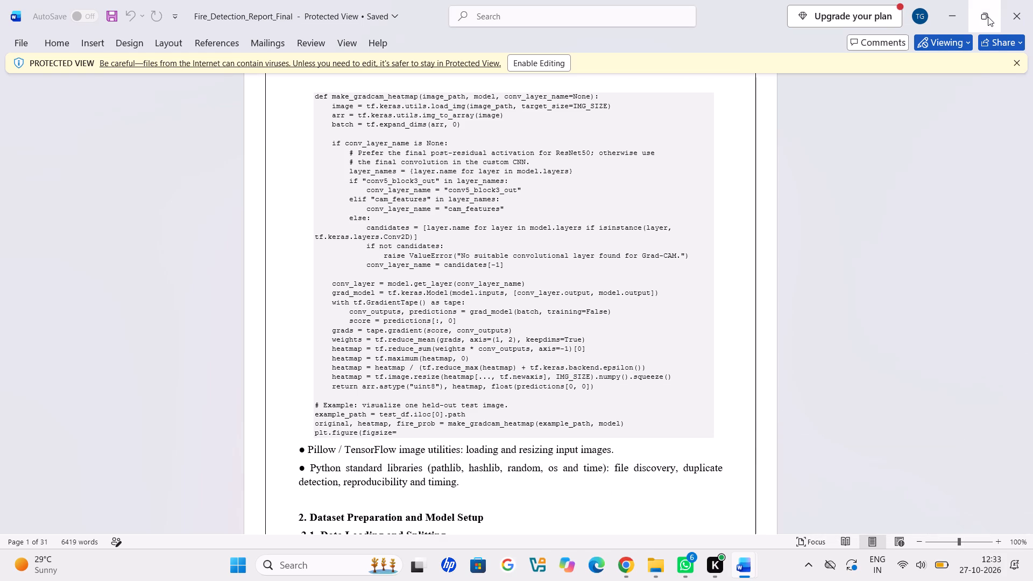
# Place Fire_Detection_Report_Final and IPCV_CBP_Report (1) side by side, zoomed to 80% and 70% respectively.
pyautogui.click(910, 42)
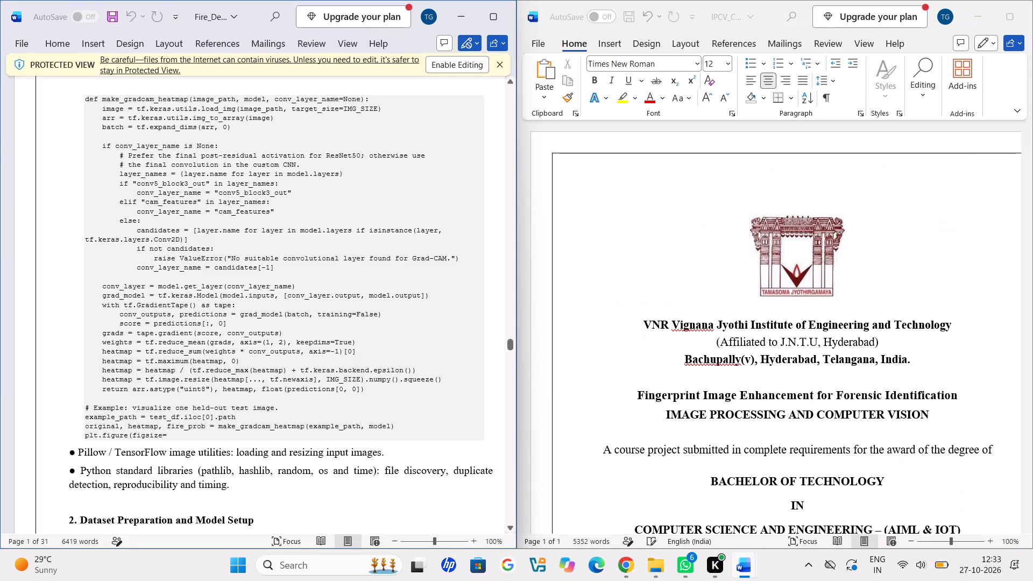
pyautogui.keyDown('ctrl'); pyautogui.scroll(-2, 715, 289); pyautogui.keyUp('ctrl')
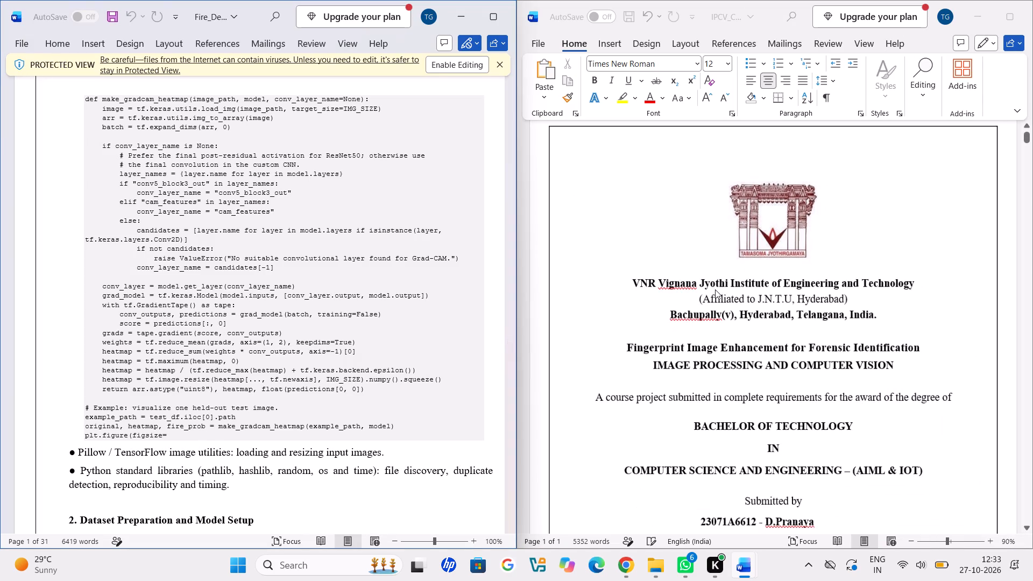
pyautogui.keyDown('ctrl'); pyautogui.scroll(-2, 715, 289); pyautogui.keyUp('ctrl')
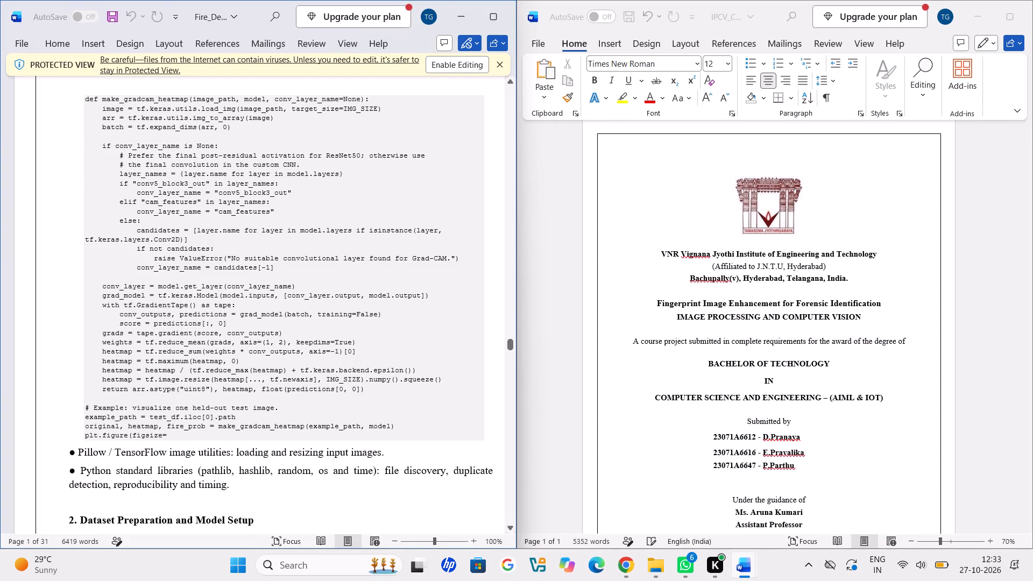
pyautogui.keyDown('ctrl'); pyautogui.scroll(-2, 233, 230); pyautogui.keyUp('ctrl')
pyautogui.scroll(1, 233, 230)
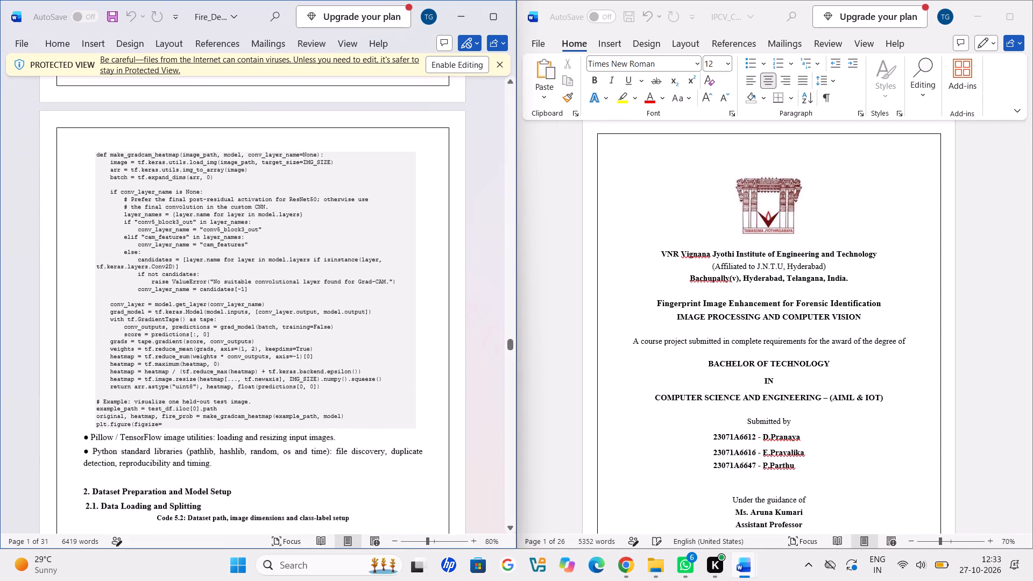
# Add two line breaks after the "Additional" bullet under 1.2 Imports (Conceptual) in the IPCV report's Implementation chapter.
pyautogui.scroll(1, 233, 230)
pyautogui.scroll(-6, 783, 298)
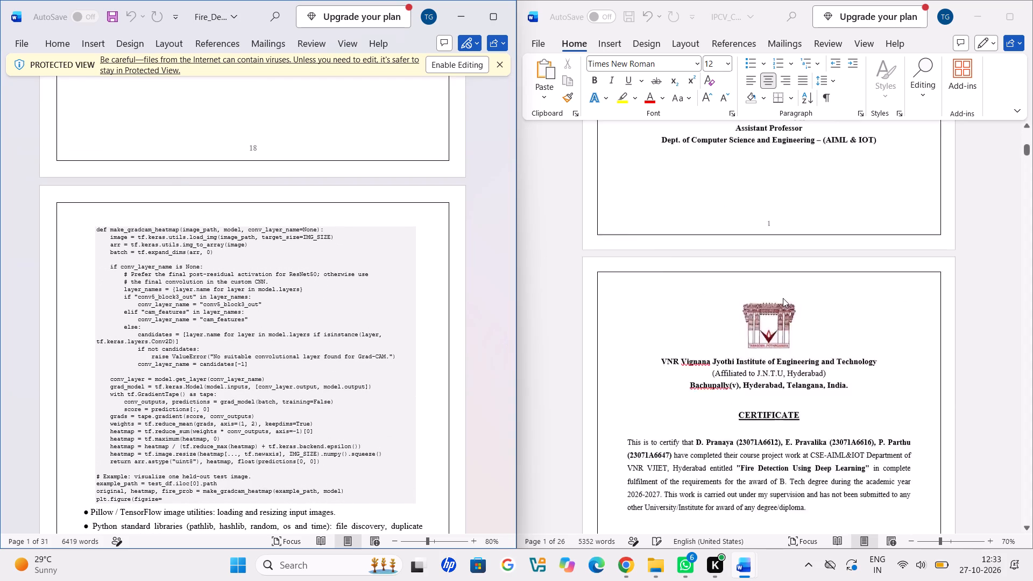
pyautogui.scroll(-16, 783, 298)
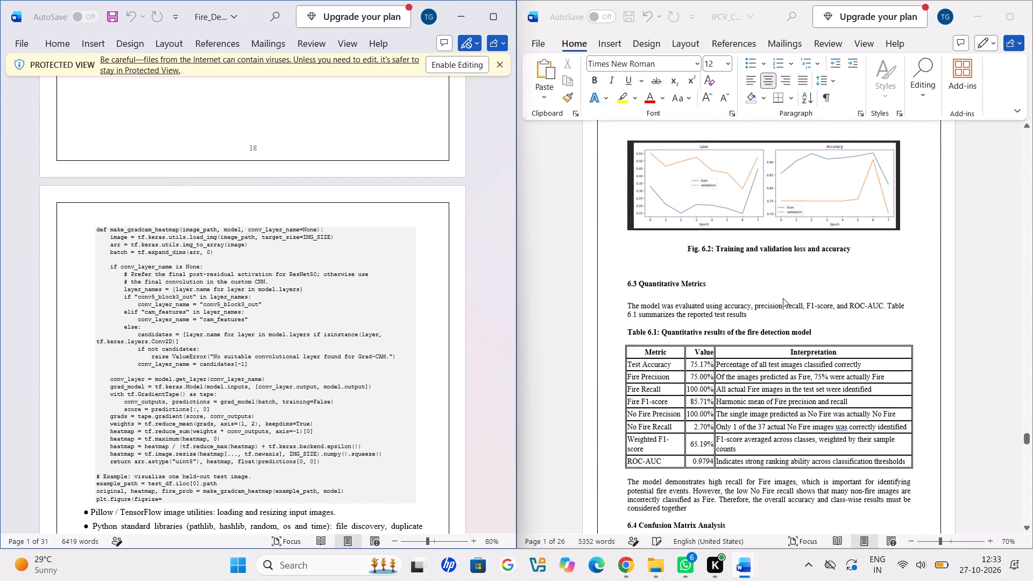
pyautogui.scroll(-7, 783, 298)
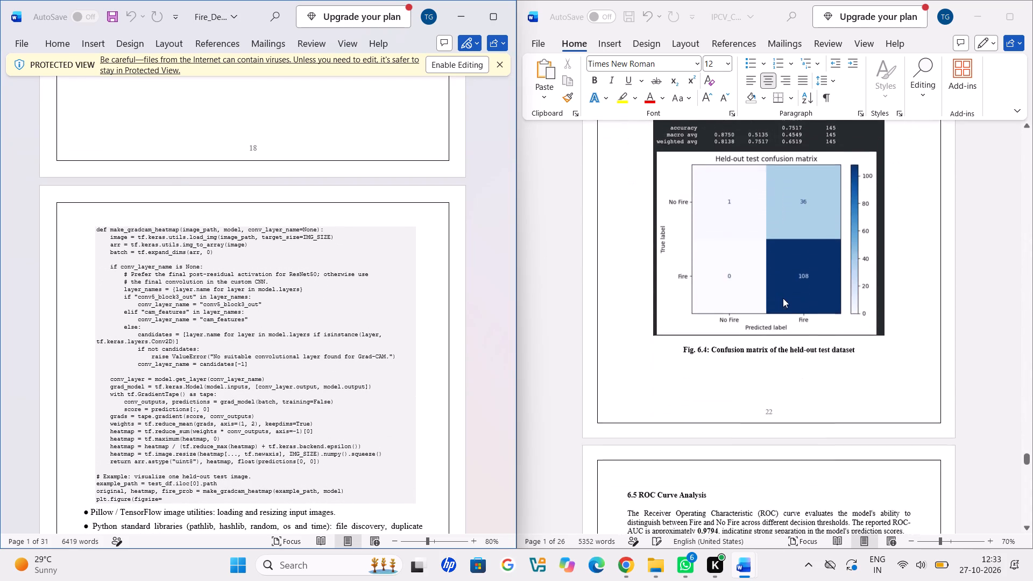
pyautogui.scroll(14, 783, 298)
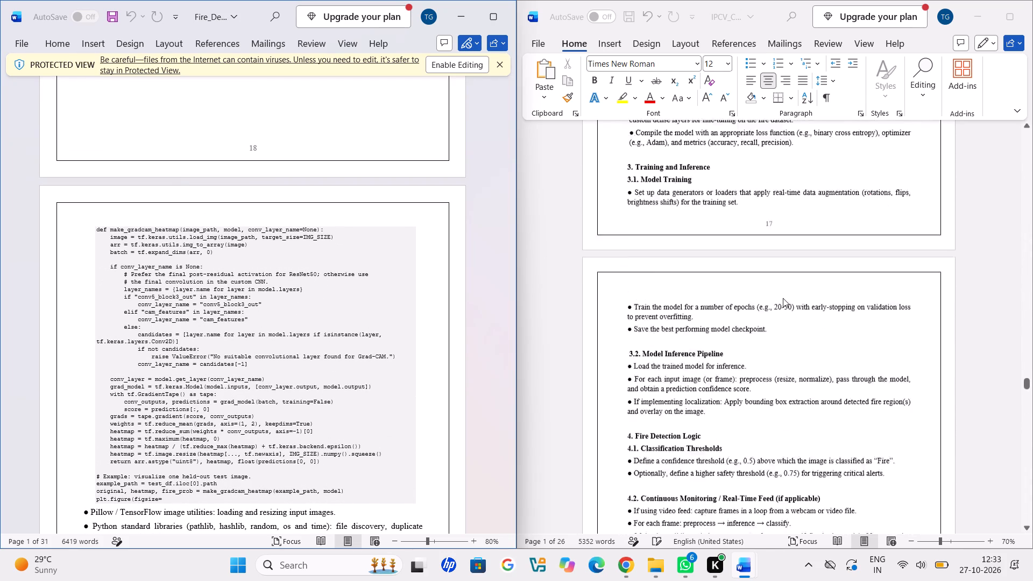
pyautogui.scroll(3, 783, 298)
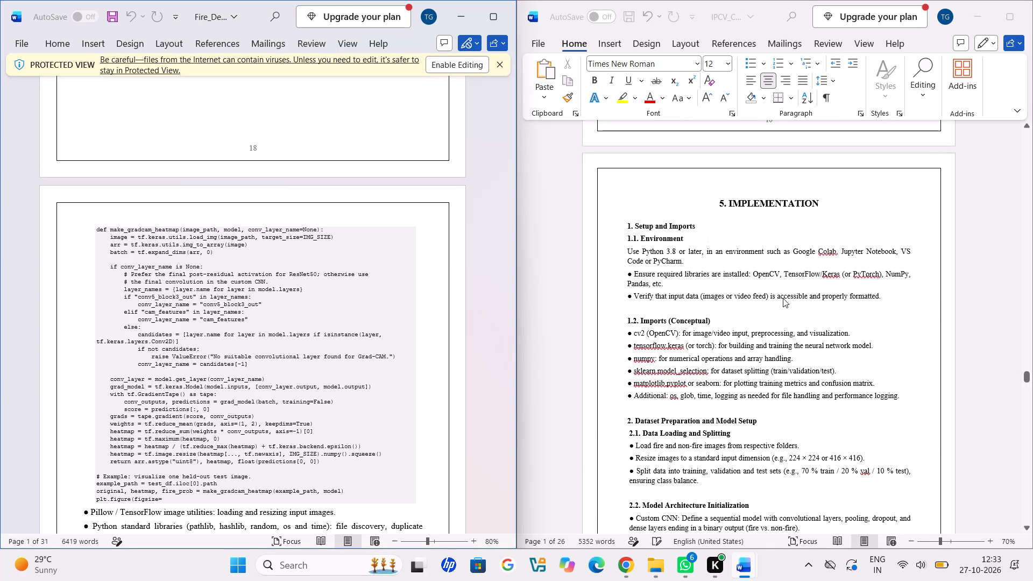
pyautogui.scroll(-1, 783, 298)
pyautogui.click(897, 345)
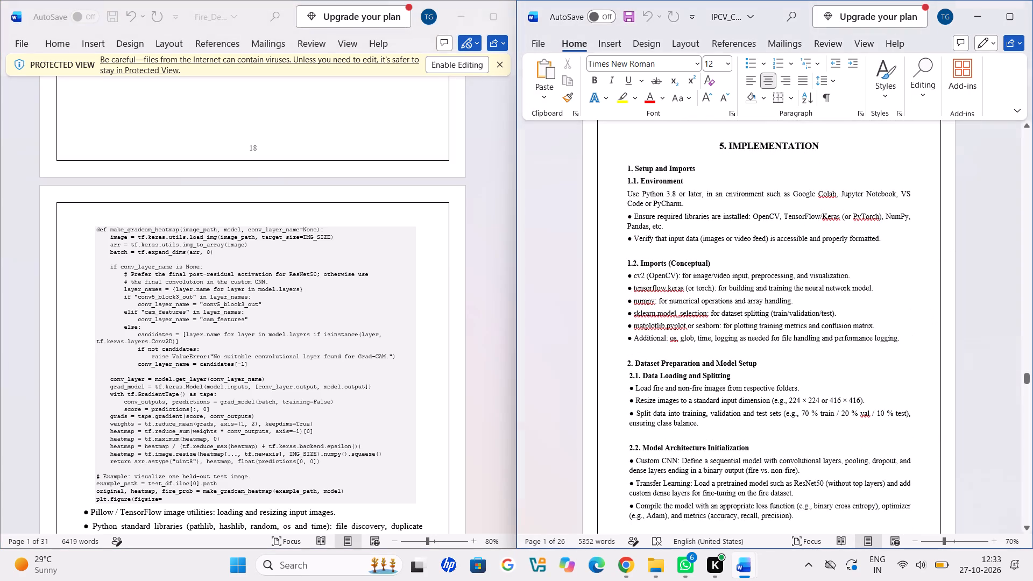
pyautogui.click(899, 337)
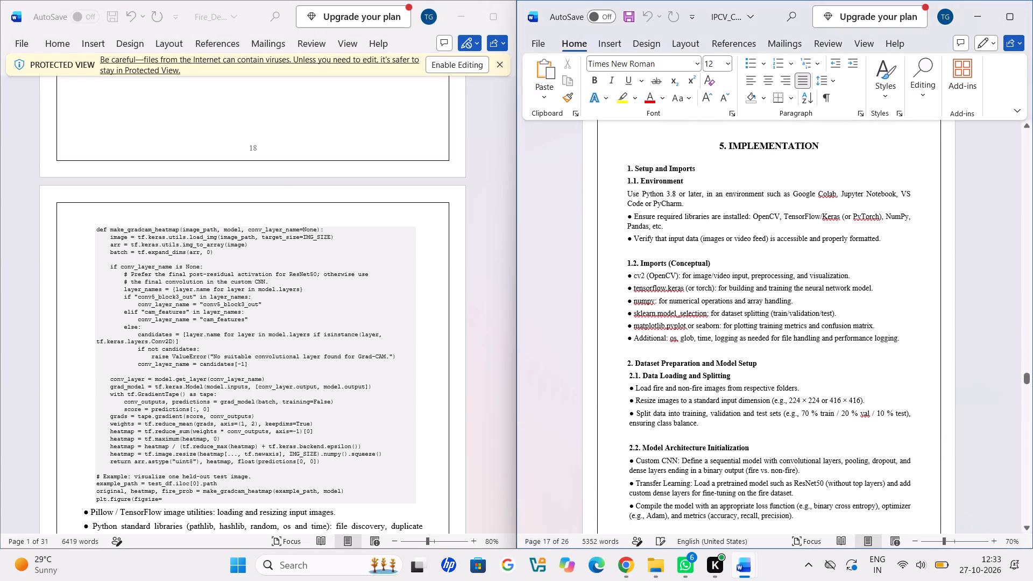
pyautogui.hotkey('shift', 'Return')
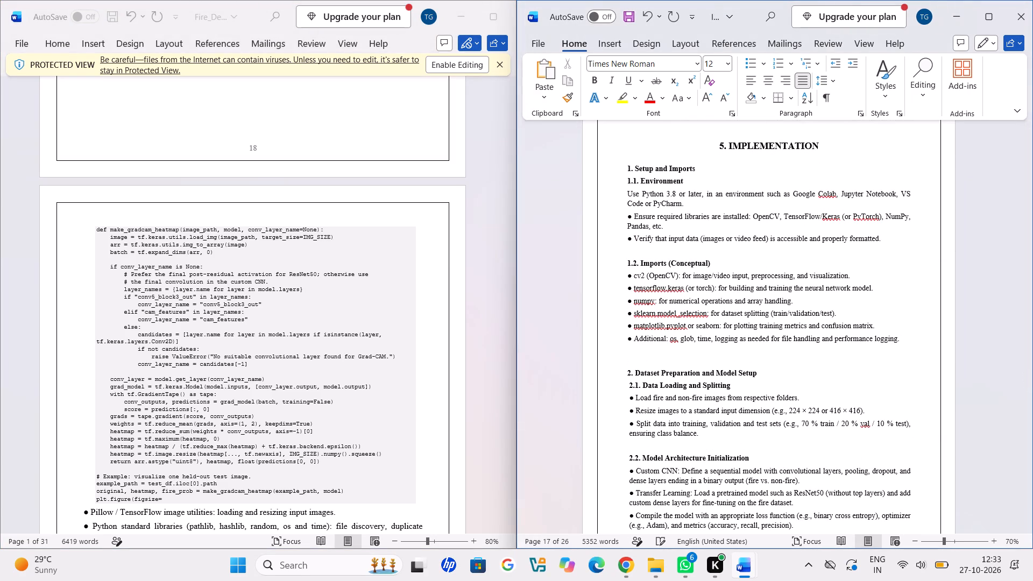
pyautogui.hotkey('shift', 'Return')
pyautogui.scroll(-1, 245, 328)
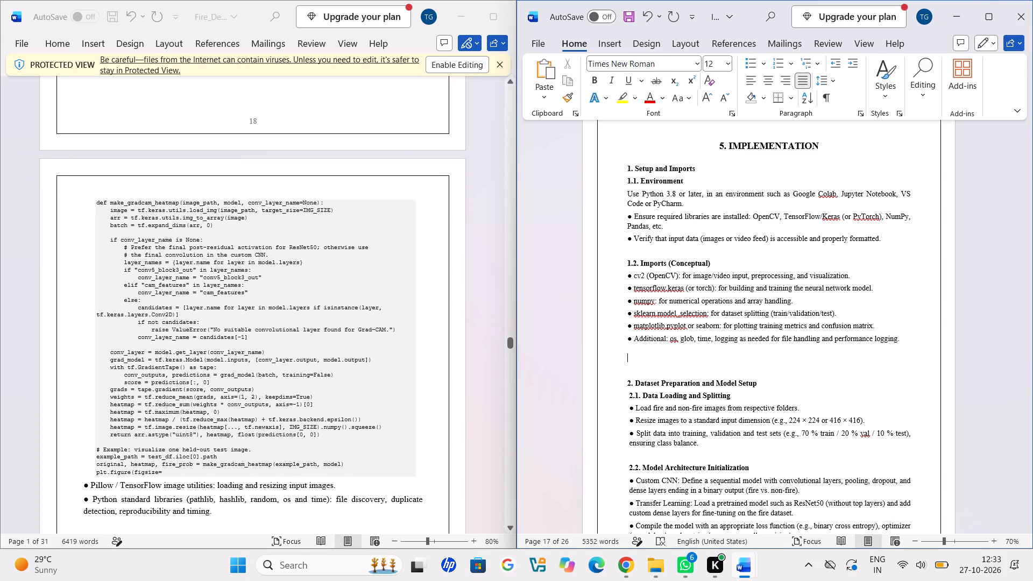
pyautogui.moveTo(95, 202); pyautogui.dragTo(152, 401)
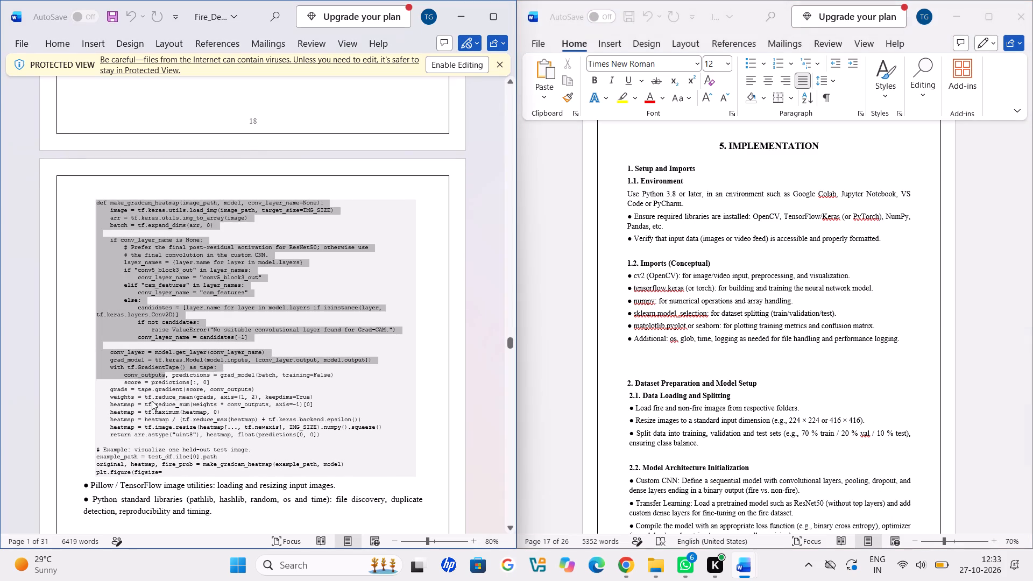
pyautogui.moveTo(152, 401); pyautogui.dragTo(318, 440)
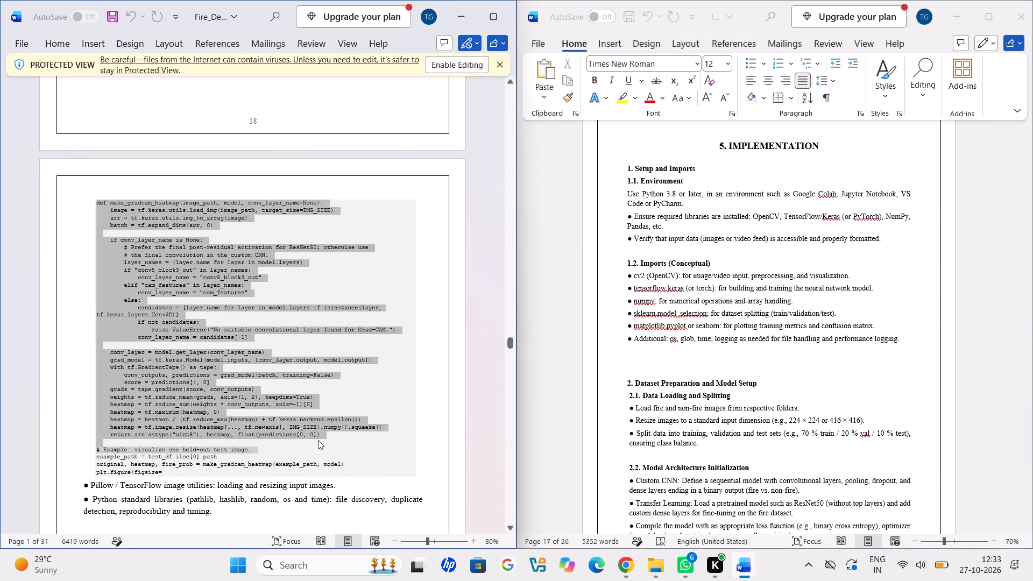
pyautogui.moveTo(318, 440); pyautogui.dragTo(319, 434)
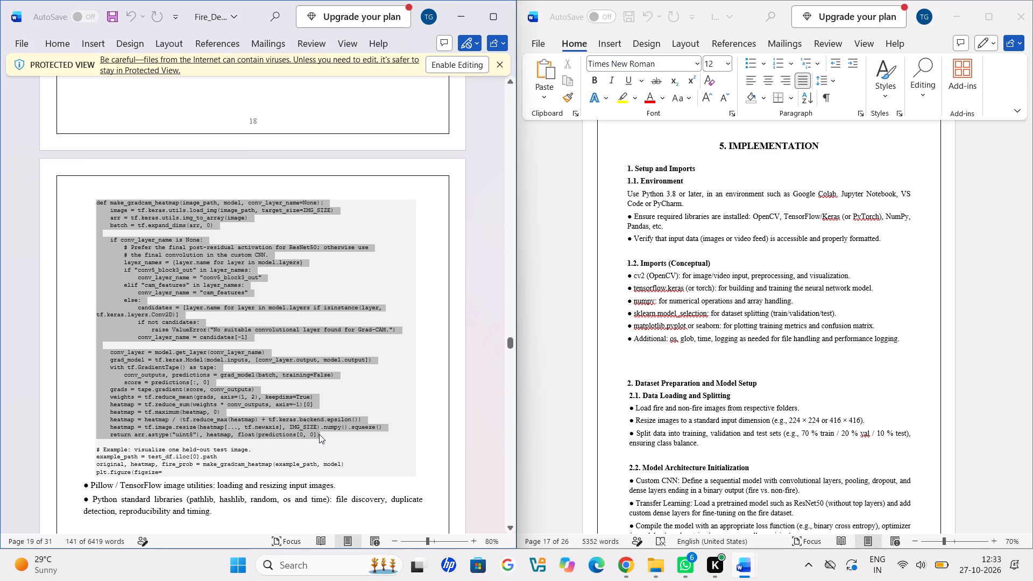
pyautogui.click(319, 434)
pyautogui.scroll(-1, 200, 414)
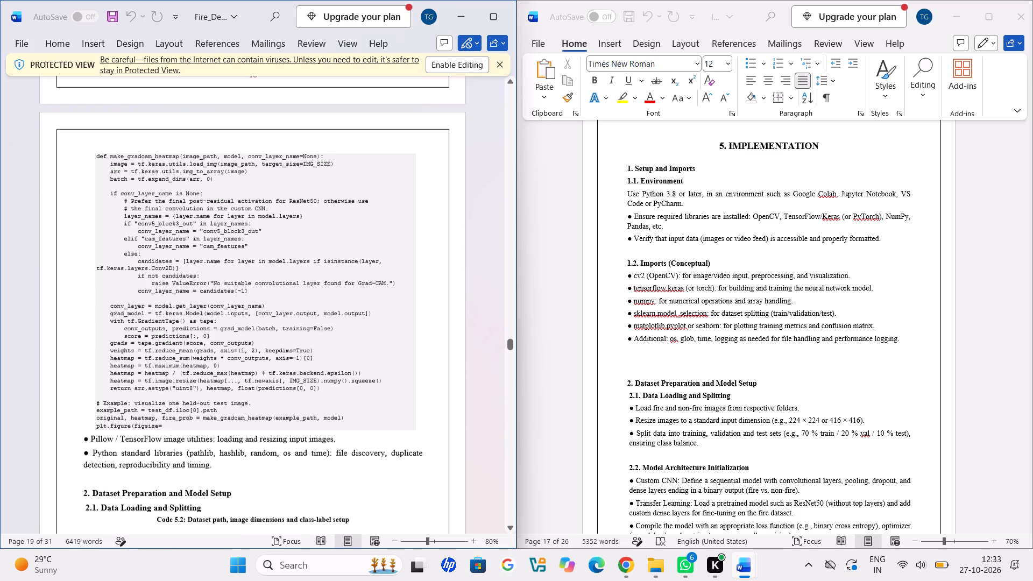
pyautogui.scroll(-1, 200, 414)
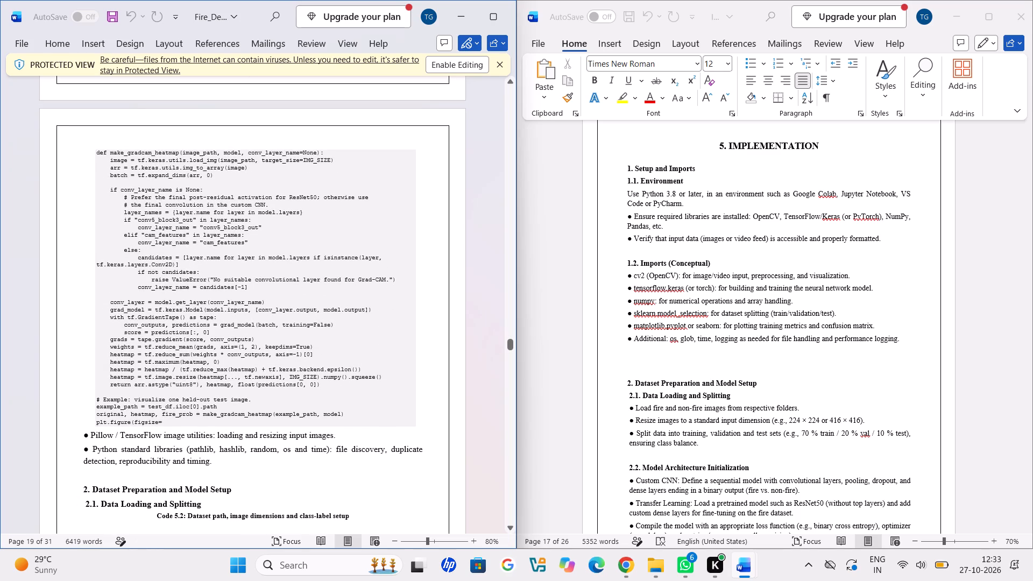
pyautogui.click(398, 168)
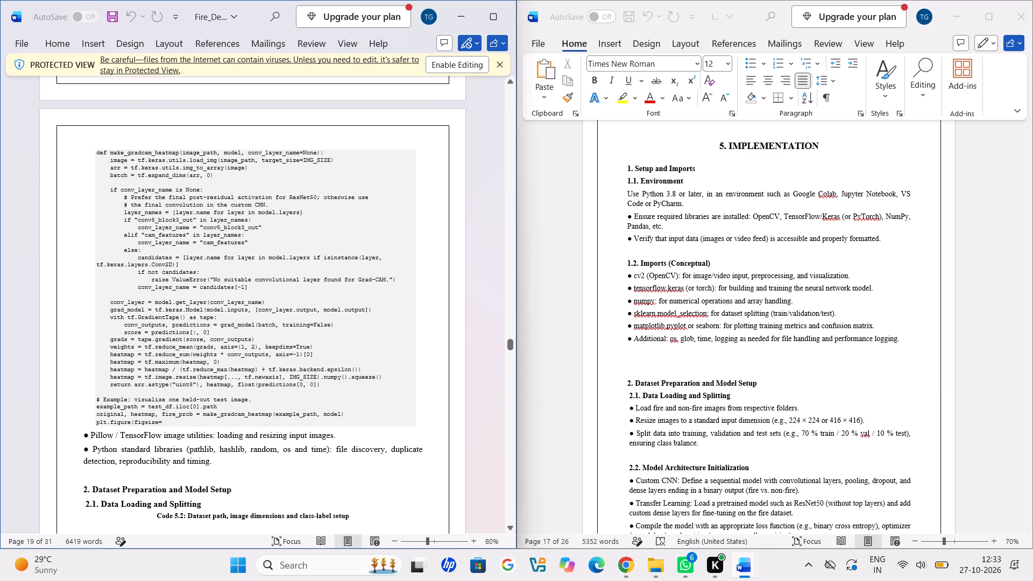
# Copy the whole make_gradcam_heatmap listing from the fire detection report onto the blank line below the IPCV report's 1.2 imports list.
pyautogui.tripleClick(100, 159)
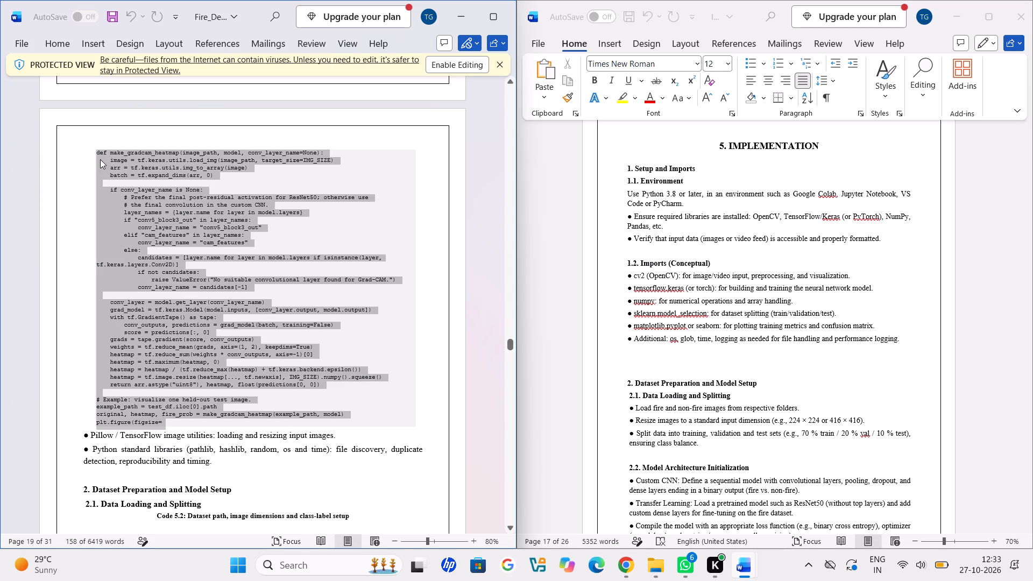
pyautogui.hotkey('ctrl', 'c')
pyautogui.click(100, 159)
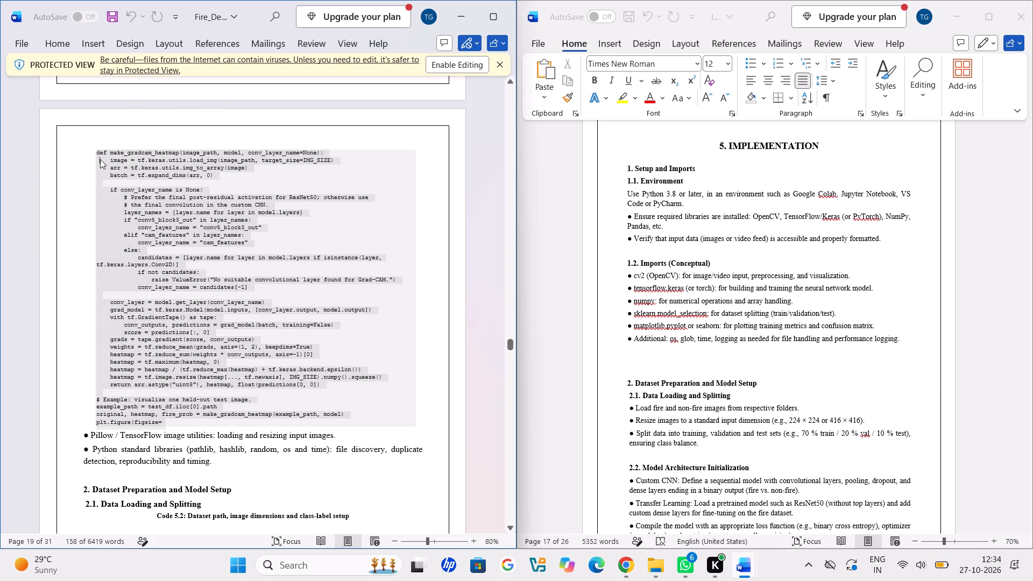
pyautogui.click(644, 349)
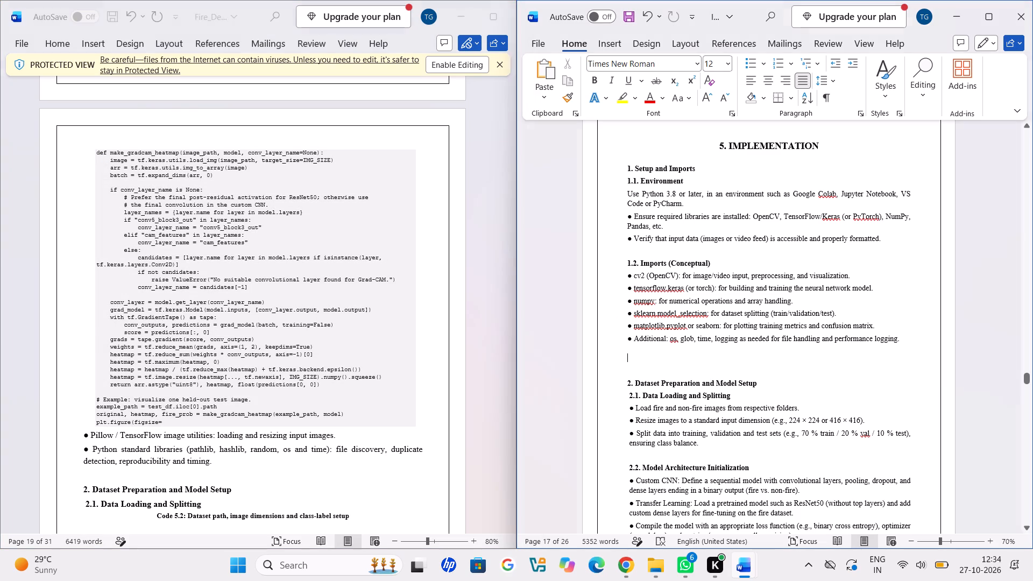
pyautogui.hotkey('ctrl', 'v')
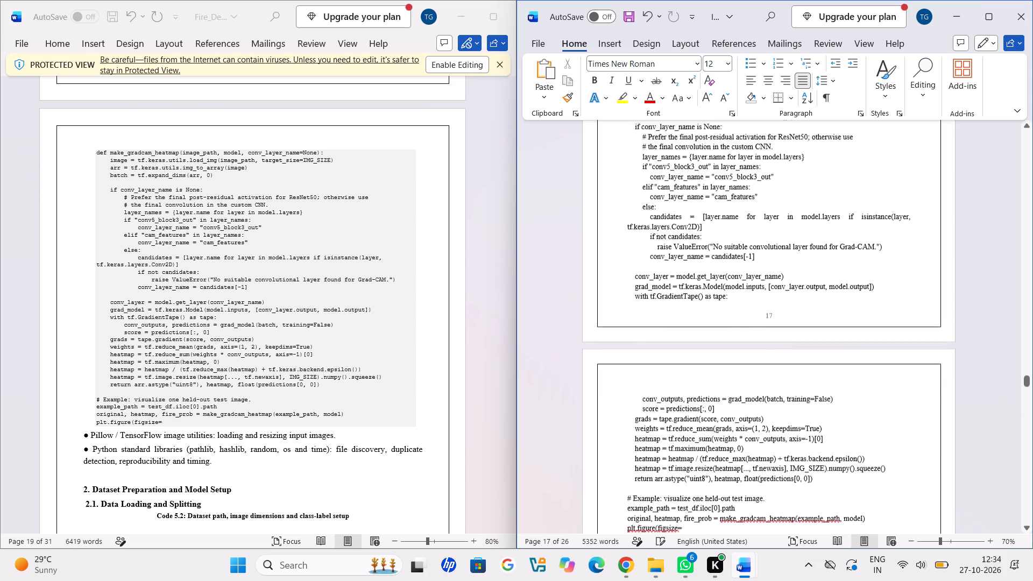
pyautogui.scroll(2, 693, 374)
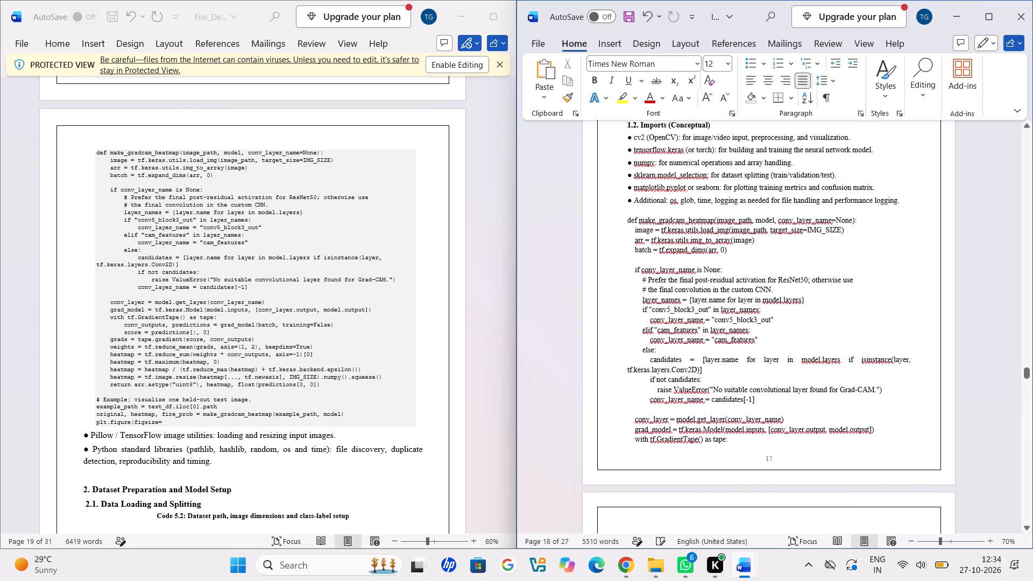
# Delete the extra blank line and the incomplete "plt.figure(figsize=" line at the end of the pasted code.
pyautogui.scroll(-4, 693, 374)
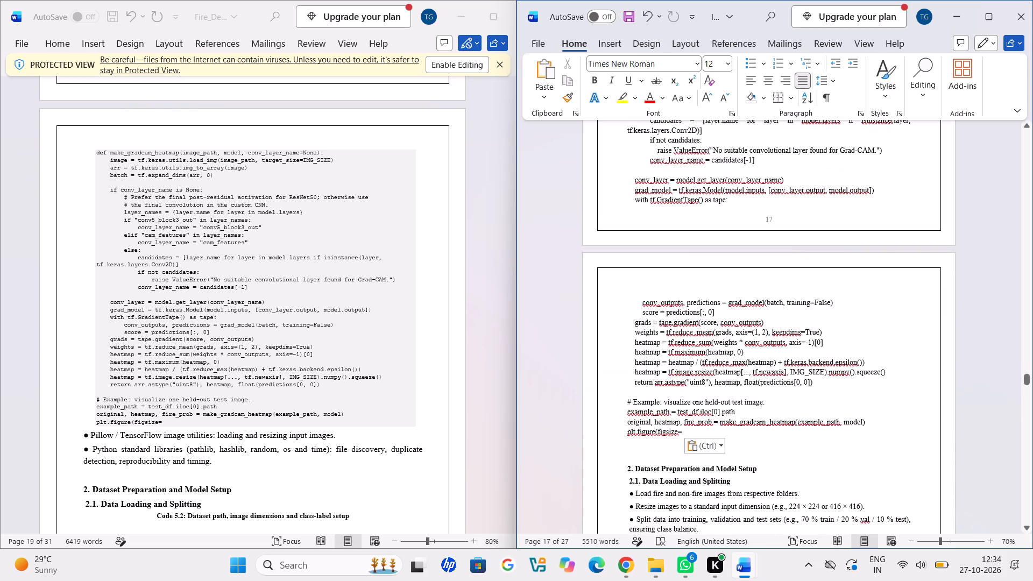
pyautogui.scroll(-1, 693, 374)
pyautogui.press('BackSpace')
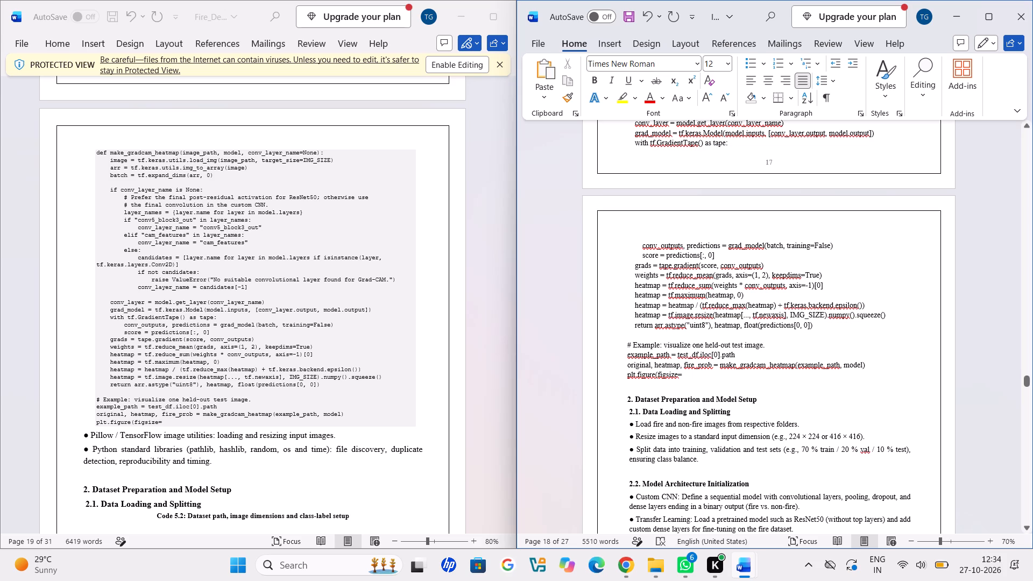
pyautogui.moveTo(683, 376); pyautogui.dragTo(627, 376)
pyautogui.press('BackSpace')
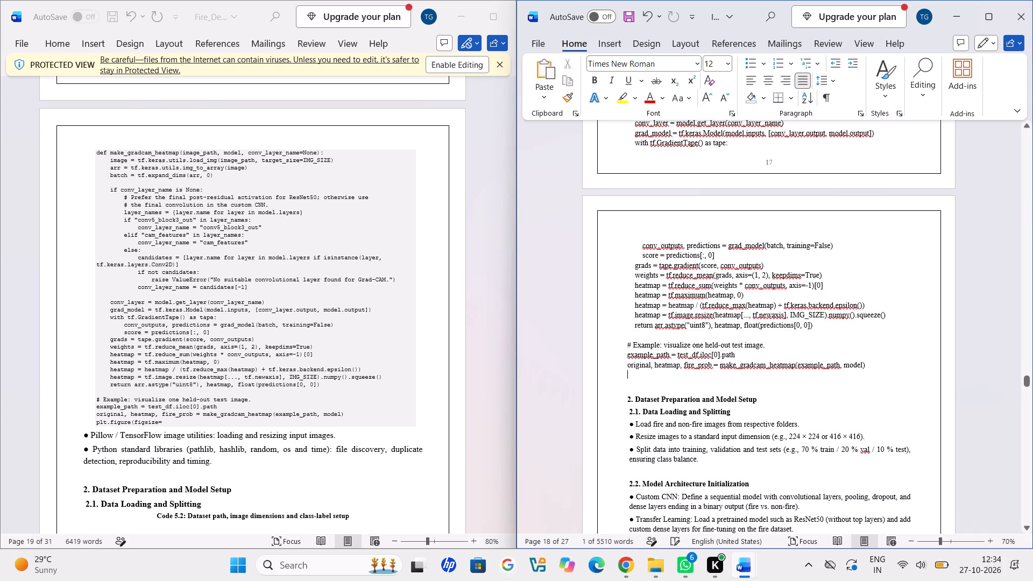
pyautogui.press('BackSpace')
# Set the font size of the entire pasted Grad-CAM code, from the function definition through the example lines, to 10.
pyautogui.scroll(2, 824, 392)
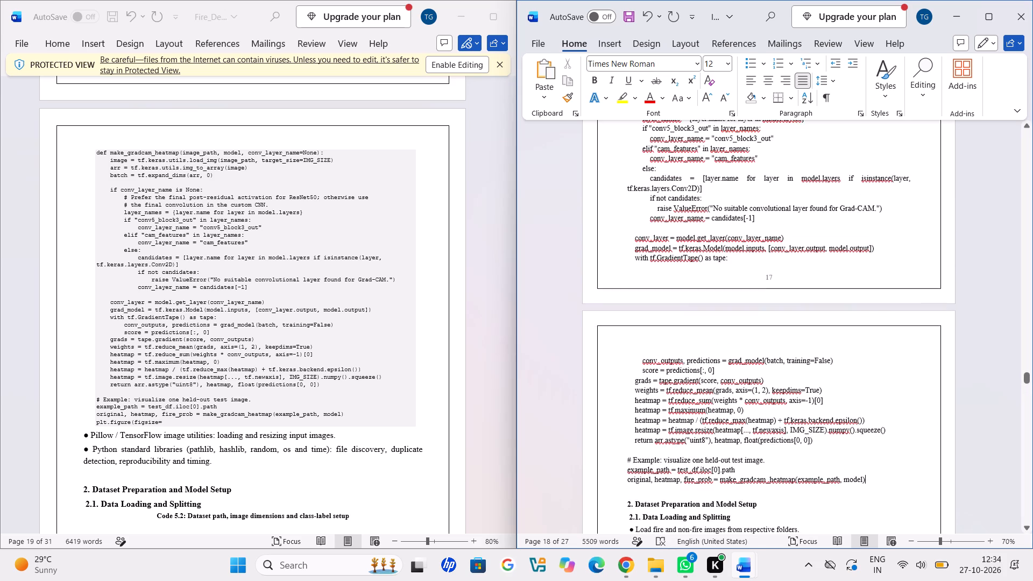
pyautogui.scroll(2, 824, 392)
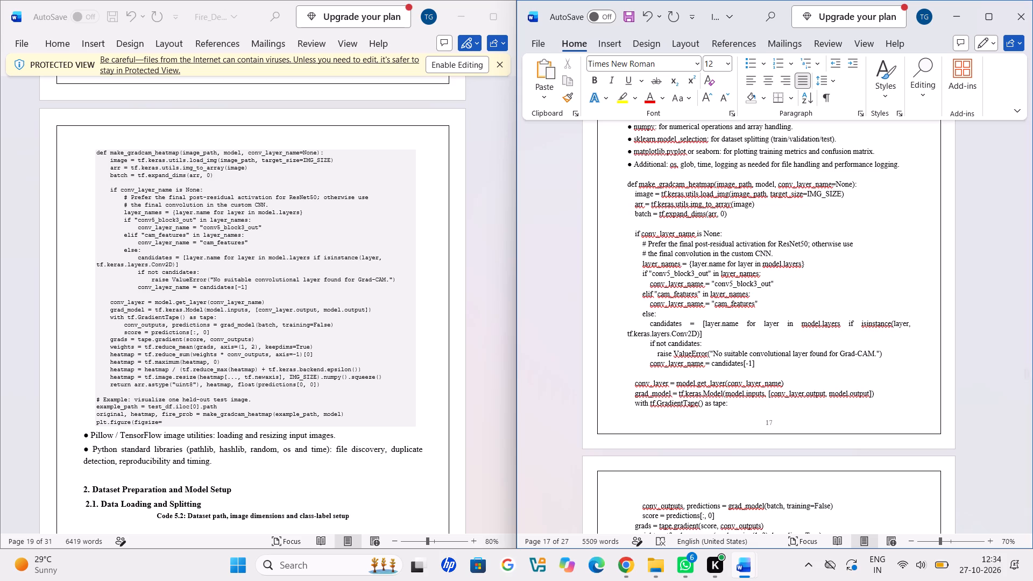
pyautogui.click(624, 186)
pyautogui.moveTo(624, 186); pyautogui.dragTo(673, 392)
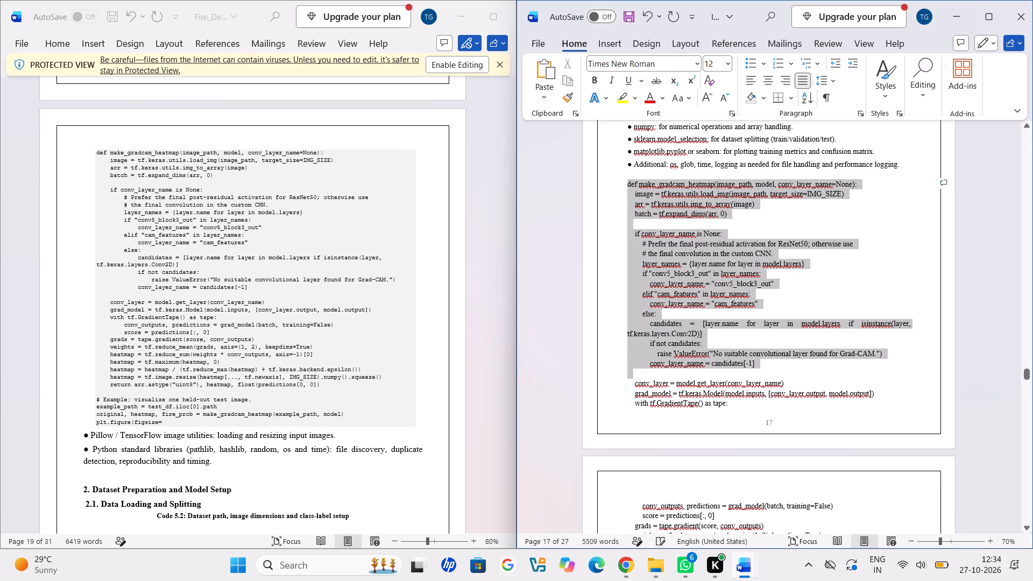
pyautogui.moveTo(673, 392); pyautogui.dragTo(740, 431)
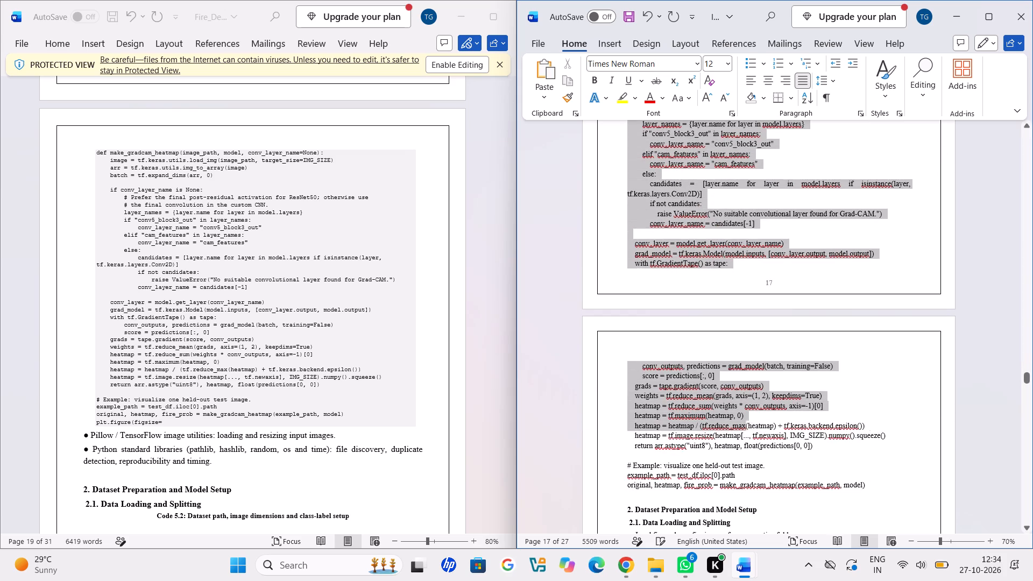
pyautogui.moveTo(740, 431); pyautogui.dragTo(861, 489)
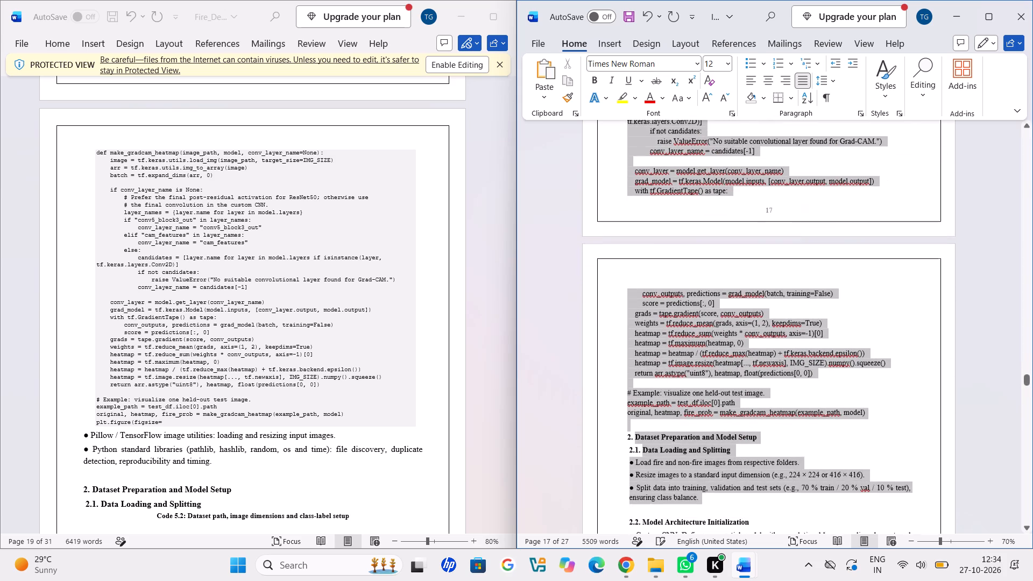
pyautogui.moveTo(861, 489); pyautogui.dragTo(874, 416)
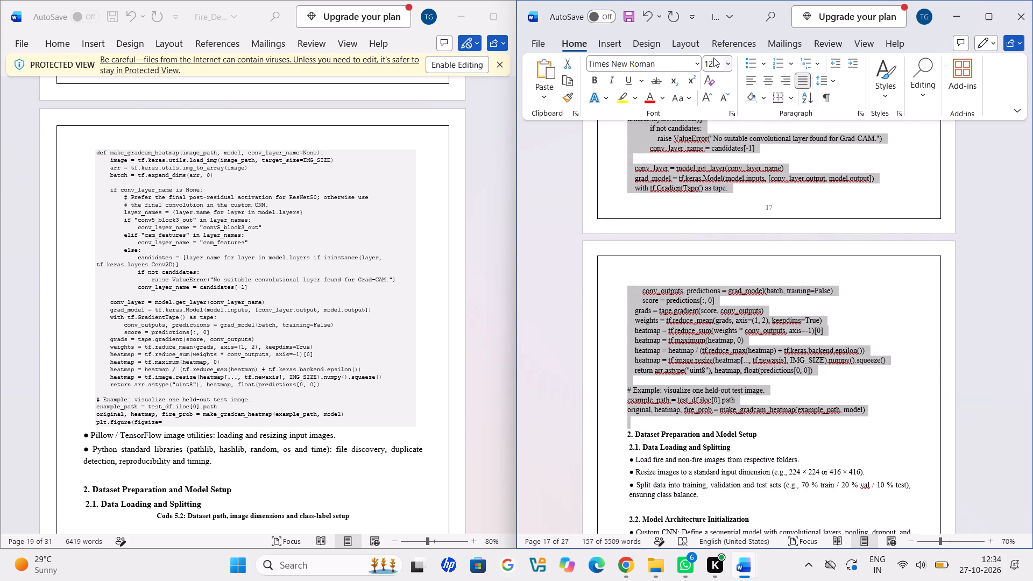
pyautogui.click(715, 69)
pyautogui.click(712, 64)
pyautogui.press('BackSpace')
pyautogui.write('10')
pyautogui.press('Return')
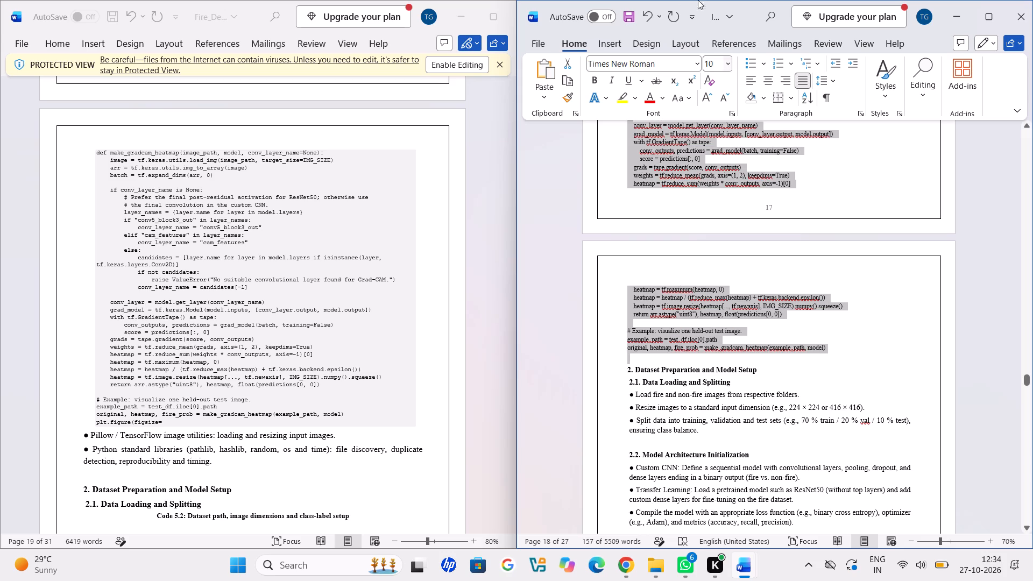
# Reduce the font size of the selected Grad-CAM code to 8.
pyautogui.click(713, 65)
pyautogui.press('BackSpace')
pyautogui.press('1')
pyautogui.press('BackSpace')
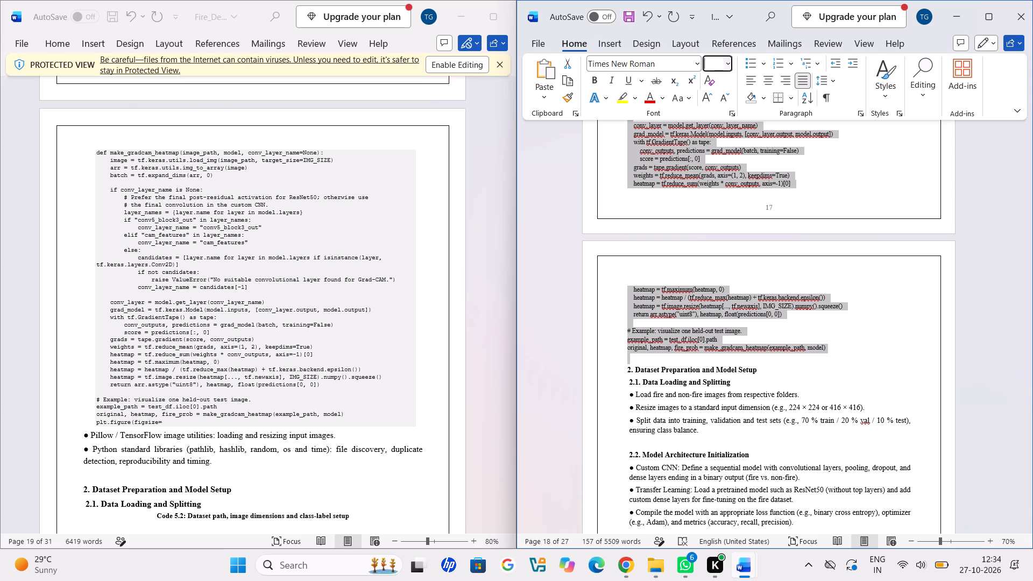
pyautogui.press('8')
pyautogui.press('Return')
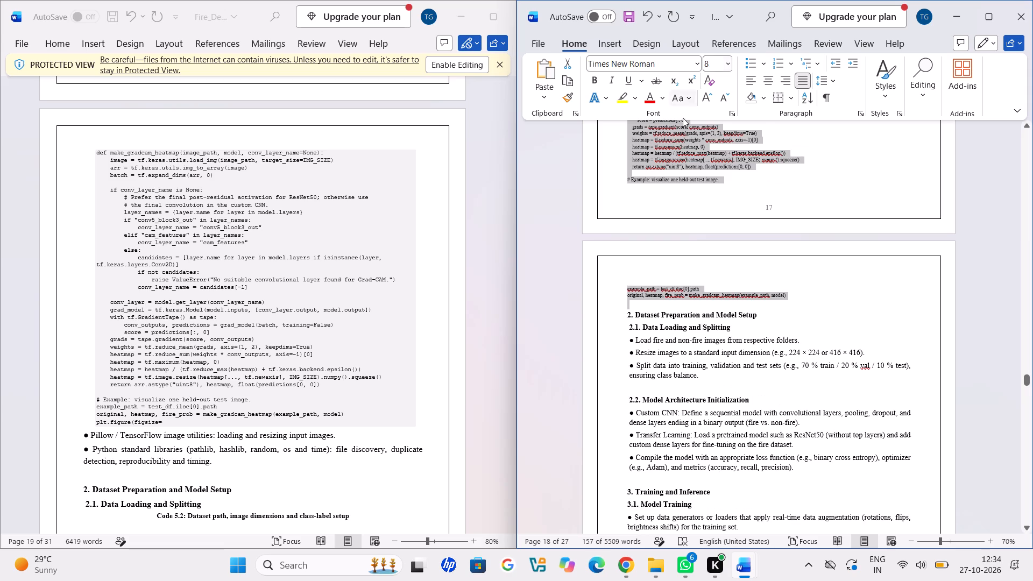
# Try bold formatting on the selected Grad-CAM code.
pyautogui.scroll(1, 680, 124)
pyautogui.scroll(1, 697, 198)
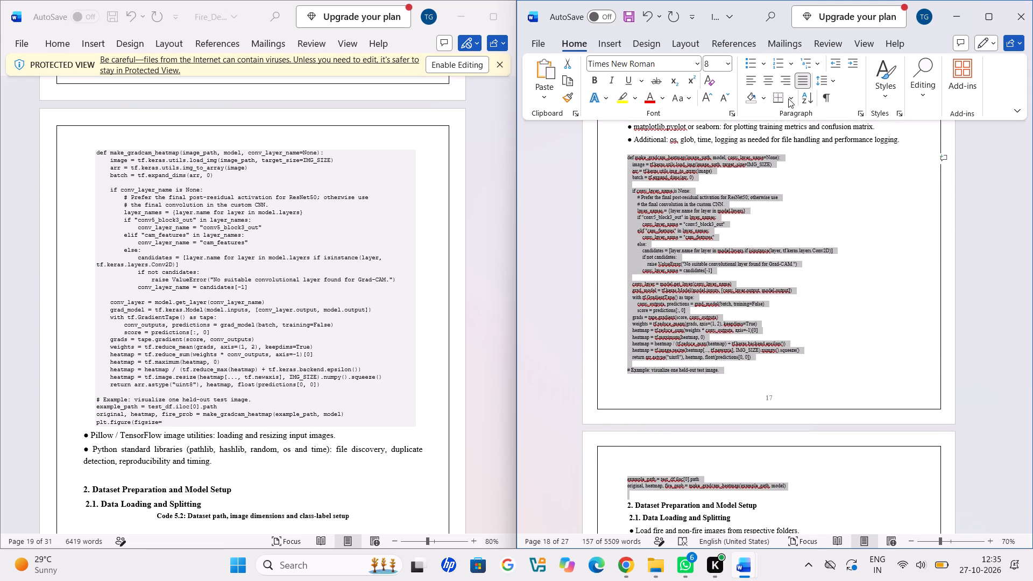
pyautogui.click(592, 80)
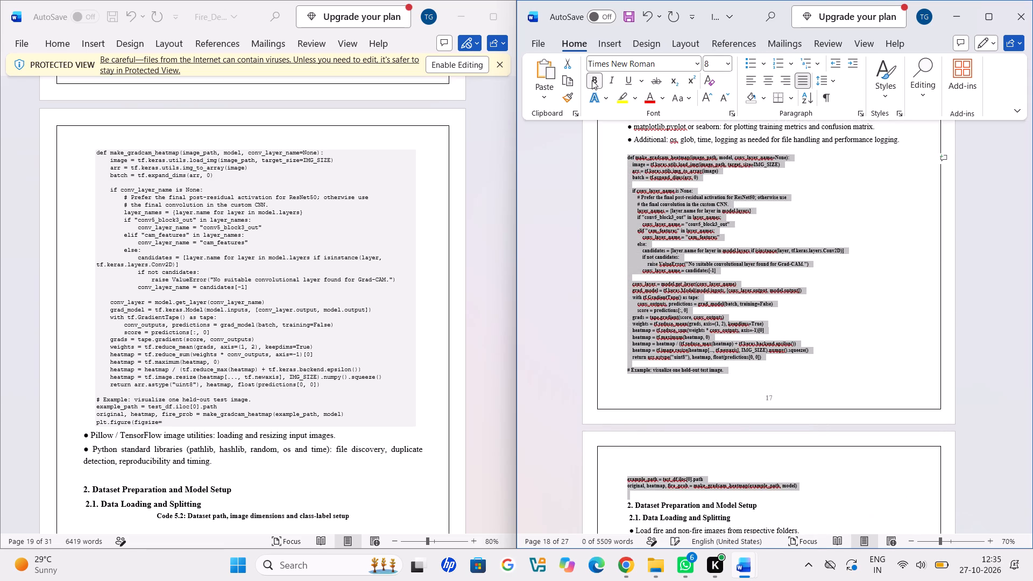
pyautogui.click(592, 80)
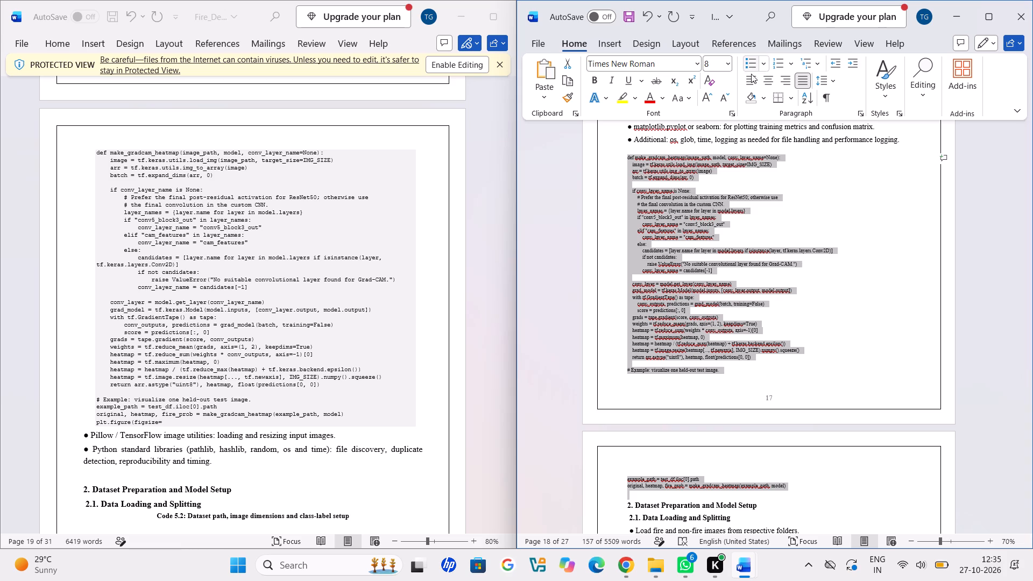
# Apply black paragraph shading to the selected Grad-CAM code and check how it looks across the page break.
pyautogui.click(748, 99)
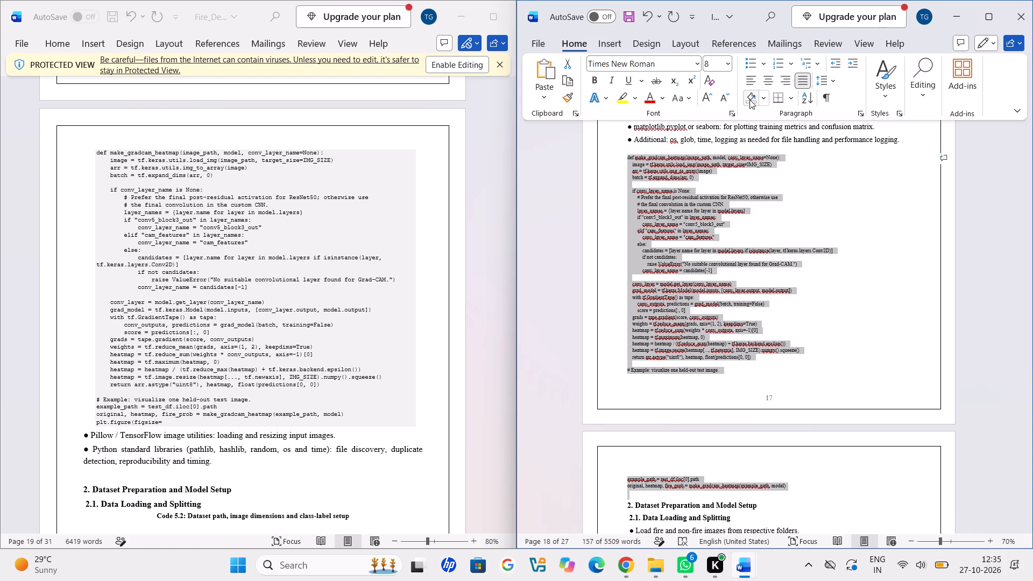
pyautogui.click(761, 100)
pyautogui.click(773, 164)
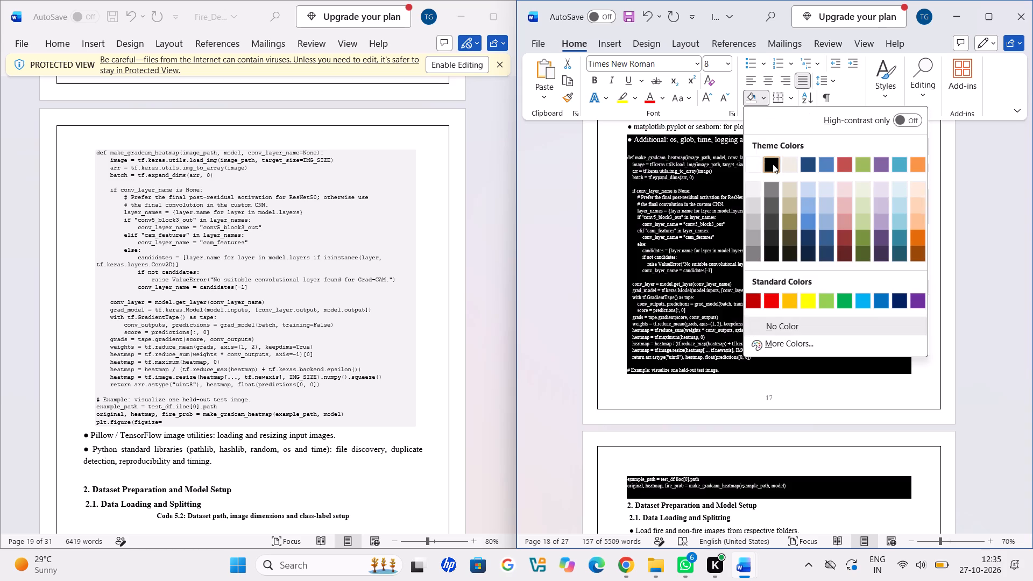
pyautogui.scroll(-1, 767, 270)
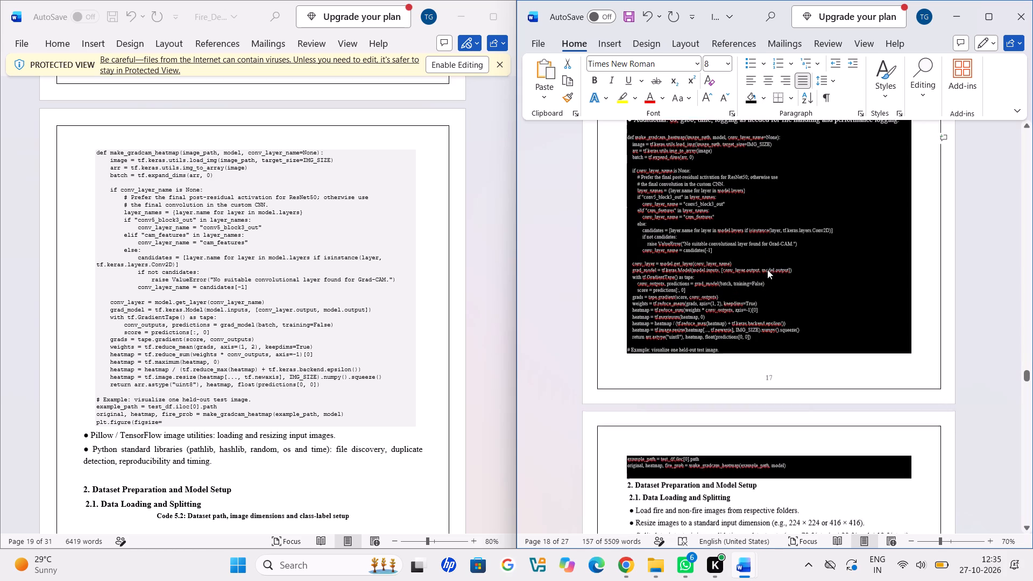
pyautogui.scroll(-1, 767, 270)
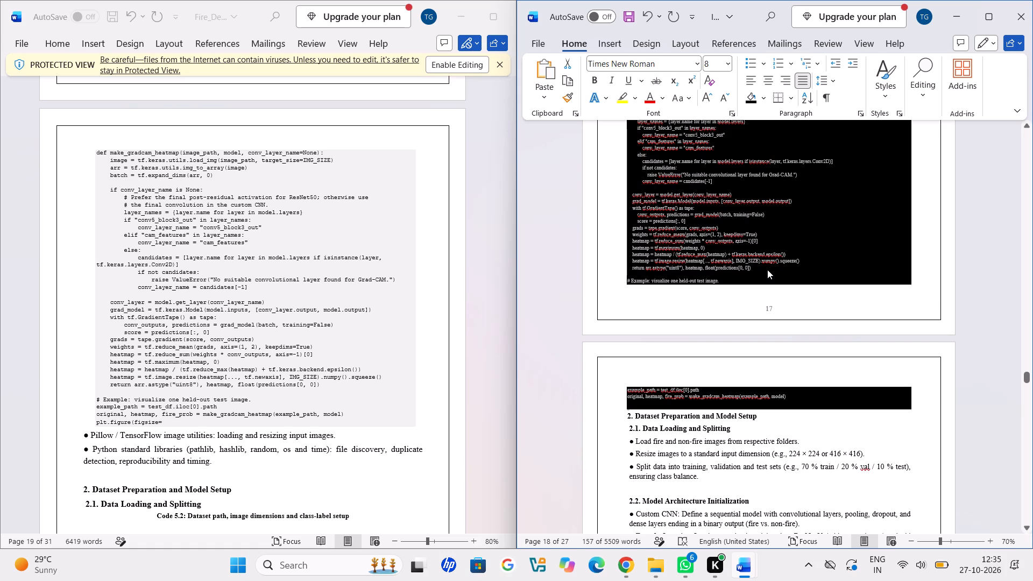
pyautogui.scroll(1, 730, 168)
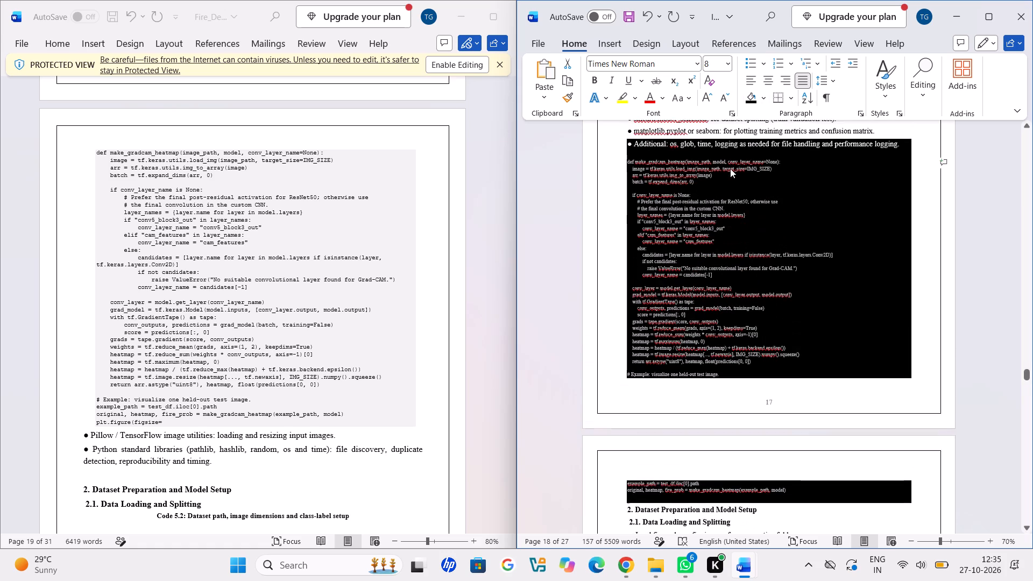
# Apply the light beige theme colour as background shading to the whole selected Grad-CAM code block.
pyautogui.click(767, 102)
pyautogui.click(788, 162)
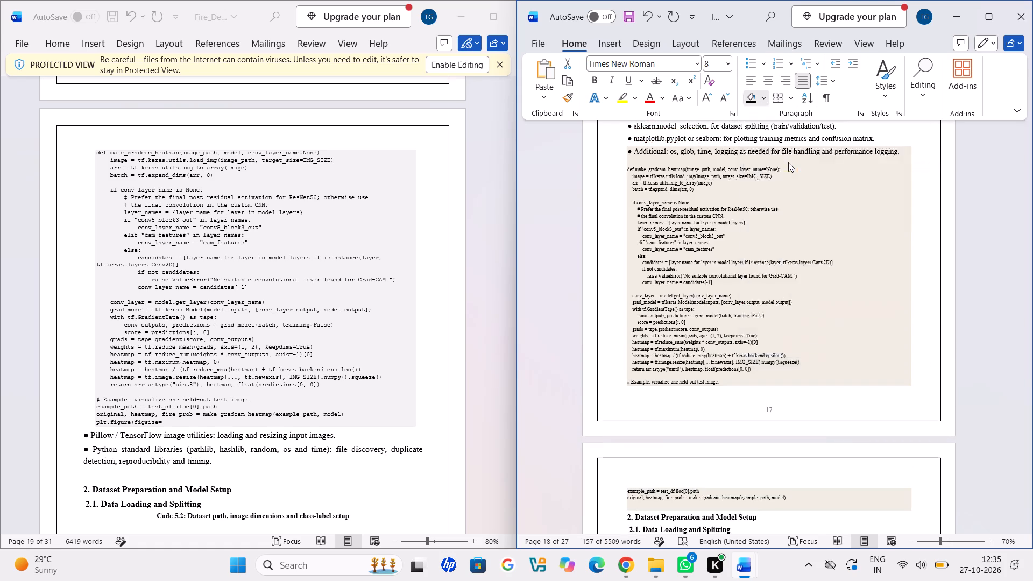
pyautogui.click(801, 199)
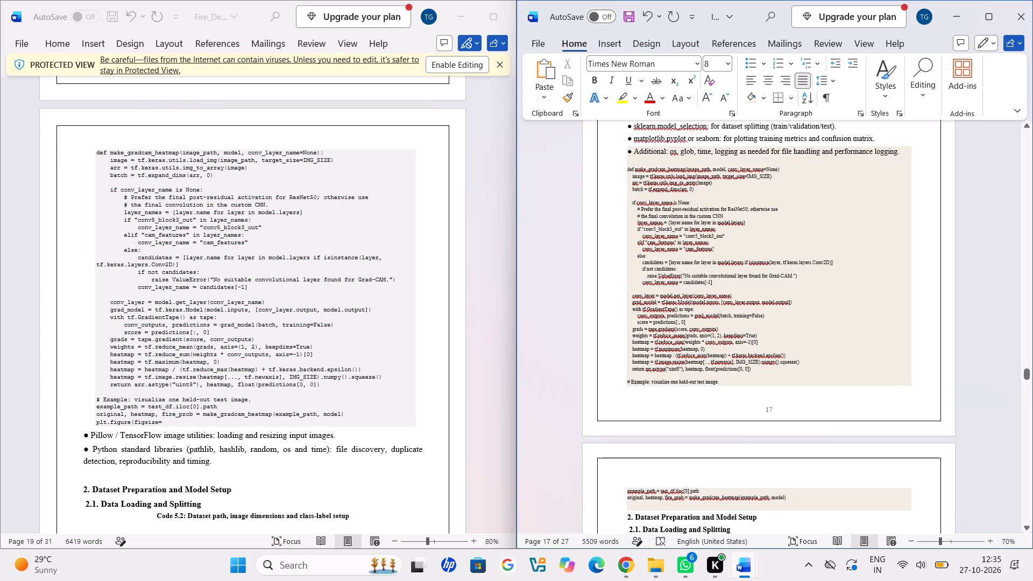
# Set the shading of the "Additional: os, glob, time" bullet above the Grad-CAM code to white.
pyautogui.scroll(1, 789, 264)
pyautogui.click(663, 196)
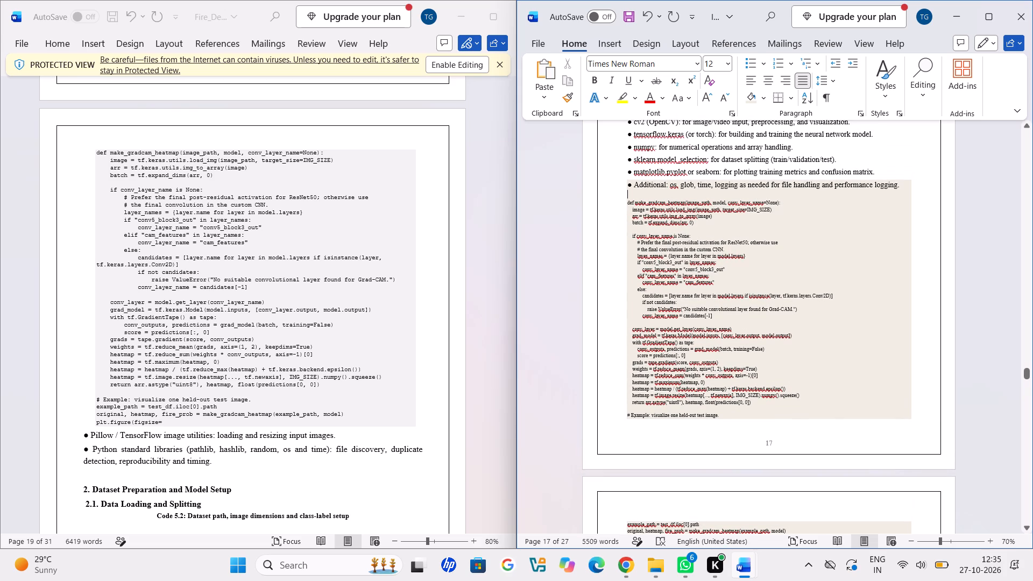
pyautogui.moveTo(644, 196); pyautogui.dragTo(624, 184)
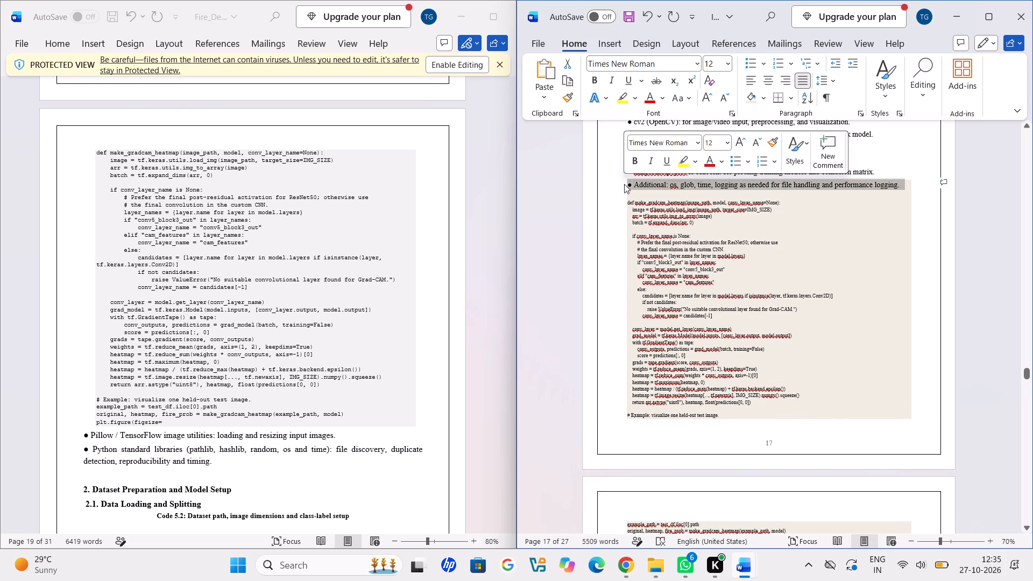
pyautogui.click(762, 98)
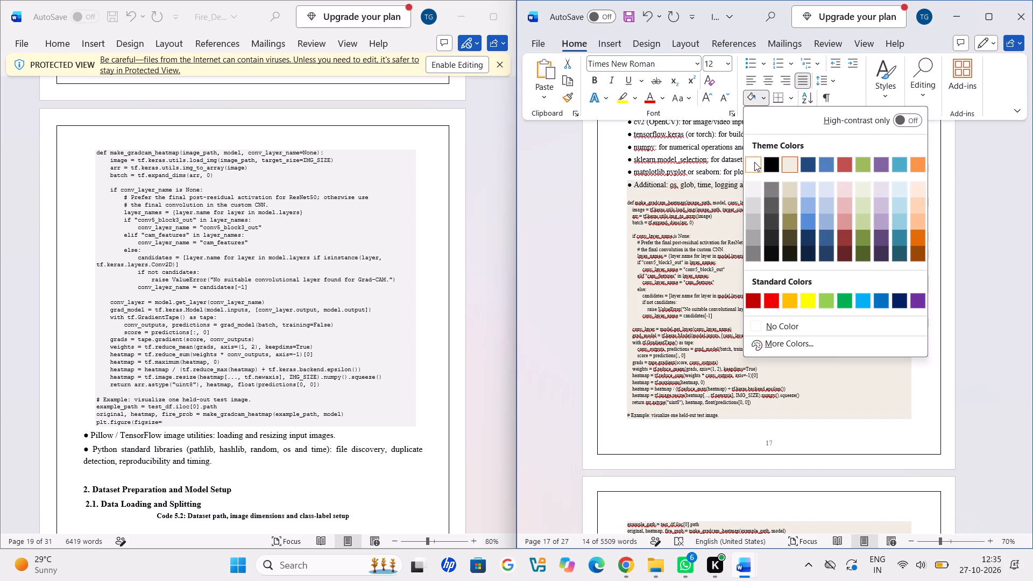
pyautogui.click(754, 162)
# Delete the blank line between the "Additional: os, glob, time" bullet and the make_gradcam_heatmap definition.
pyautogui.click(618, 202)
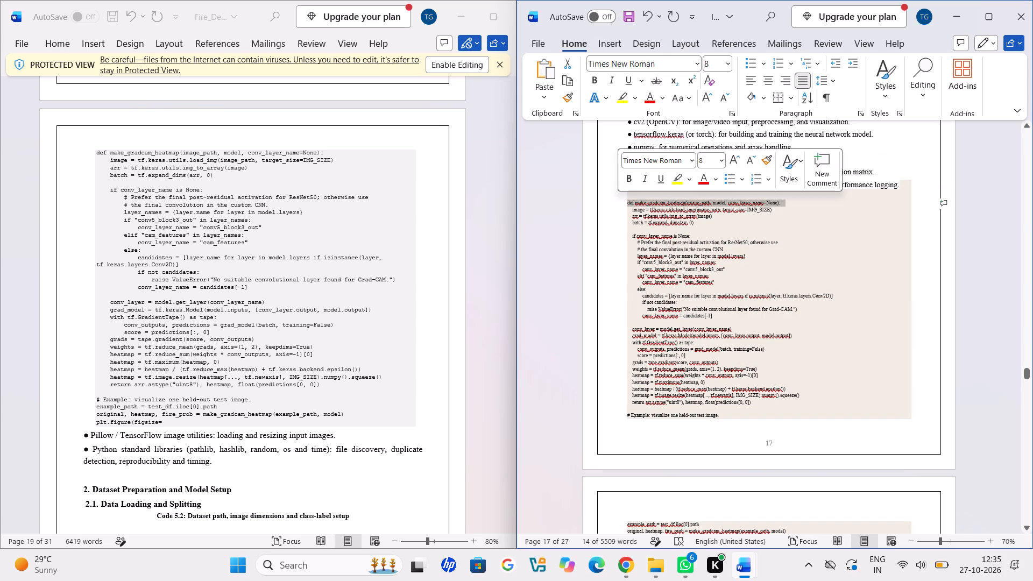
pyautogui.click(679, 265)
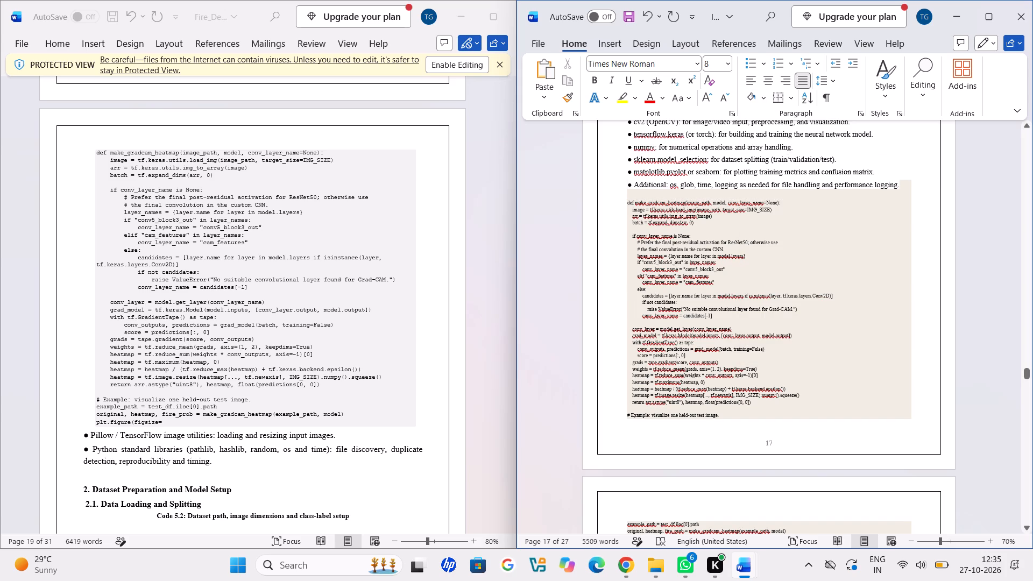
pyautogui.click(625, 203)
pyautogui.press('BackSpace')
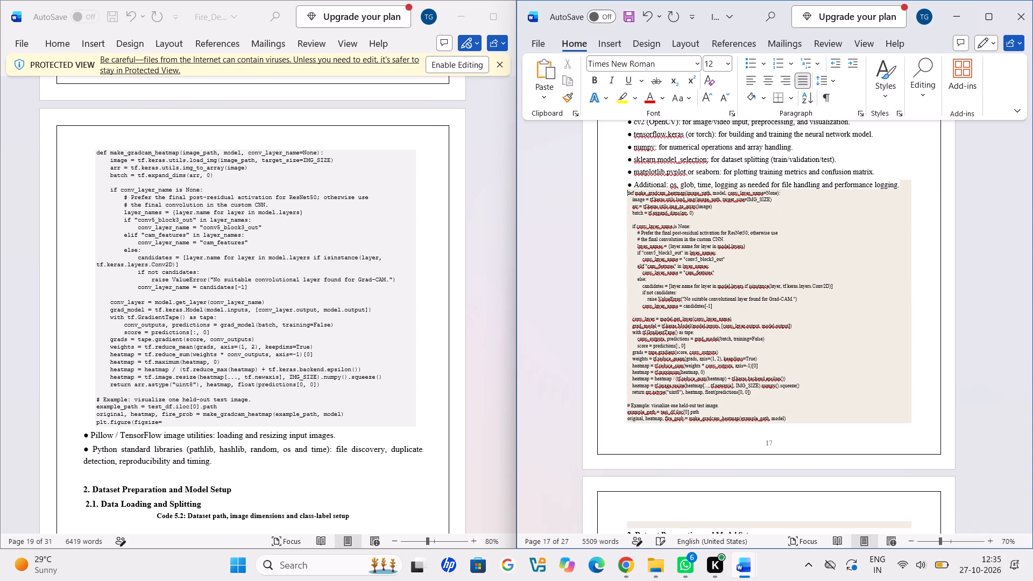
# Set the blank line above the "2. Dataset Preparation and Model Setup" heading to white shading and delete that line.
pyautogui.scroll(-2, 706, 403)
pyautogui.scroll(1, 706, 403)
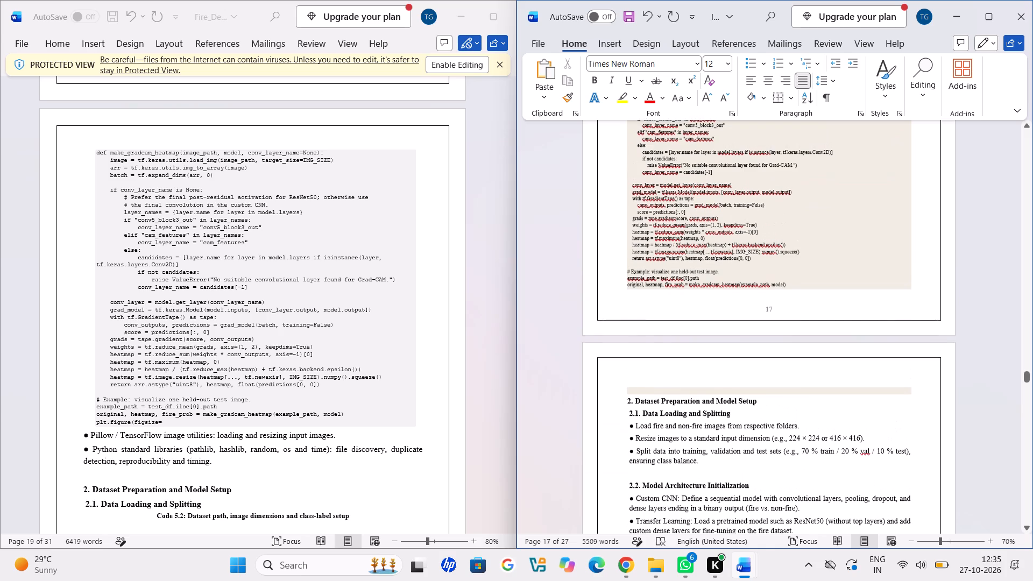
pyautogui.click(693, 390)
pyautogui.moveTo(693, 390); pyautogui.dragTo(813, 403)
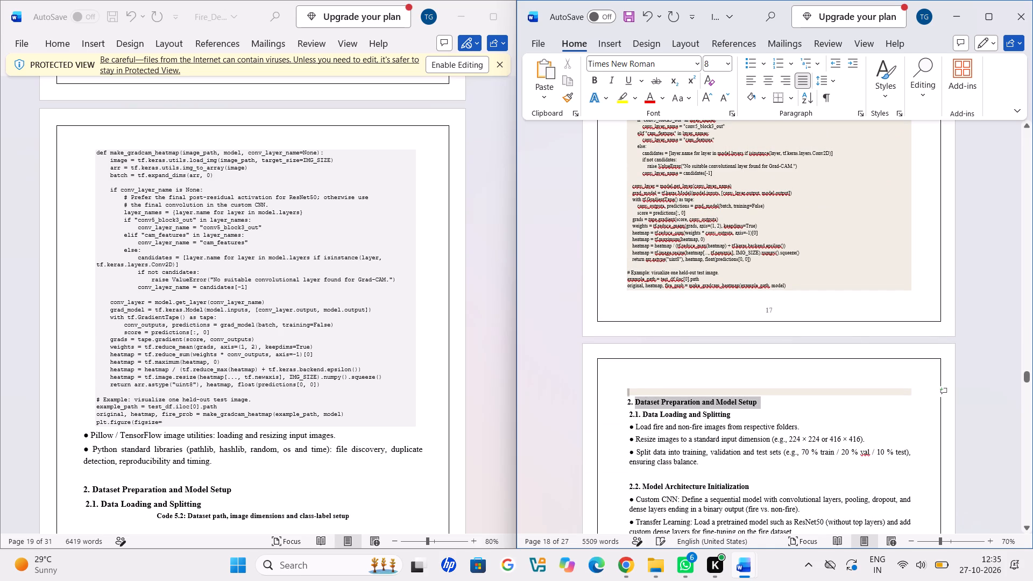
pyautogui.moveTo(813, 403); pyautogui.dragTo(912, 385)
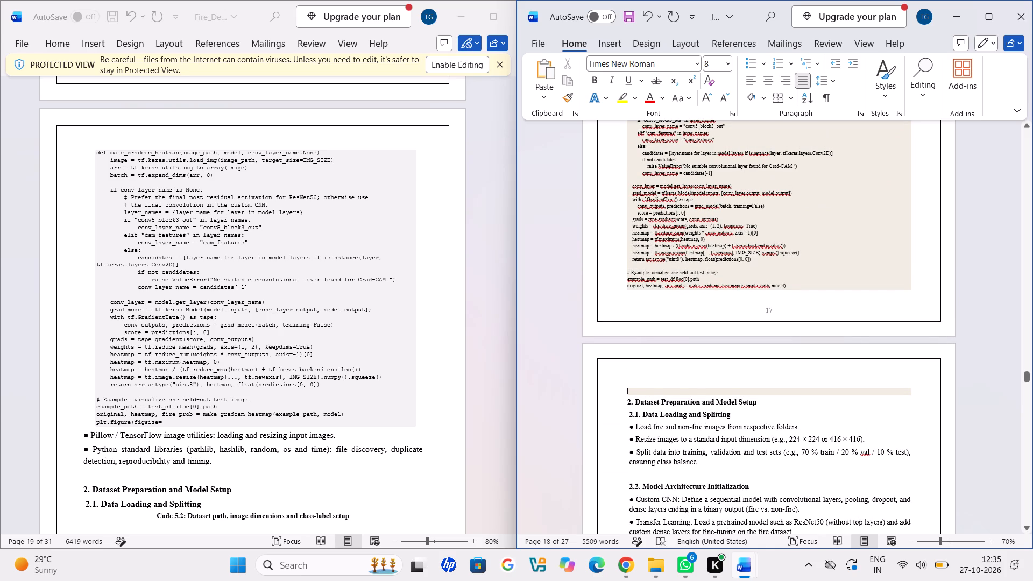
pyautogui.moveTo(626, 402); pyautogui.dragTo(623, 390)
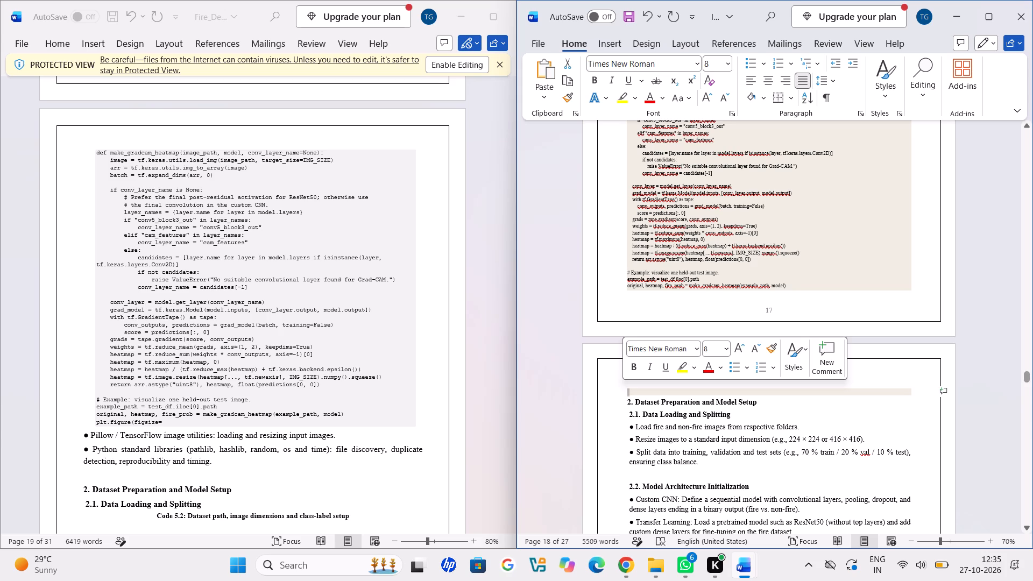
pyautogui.click(764, 100)
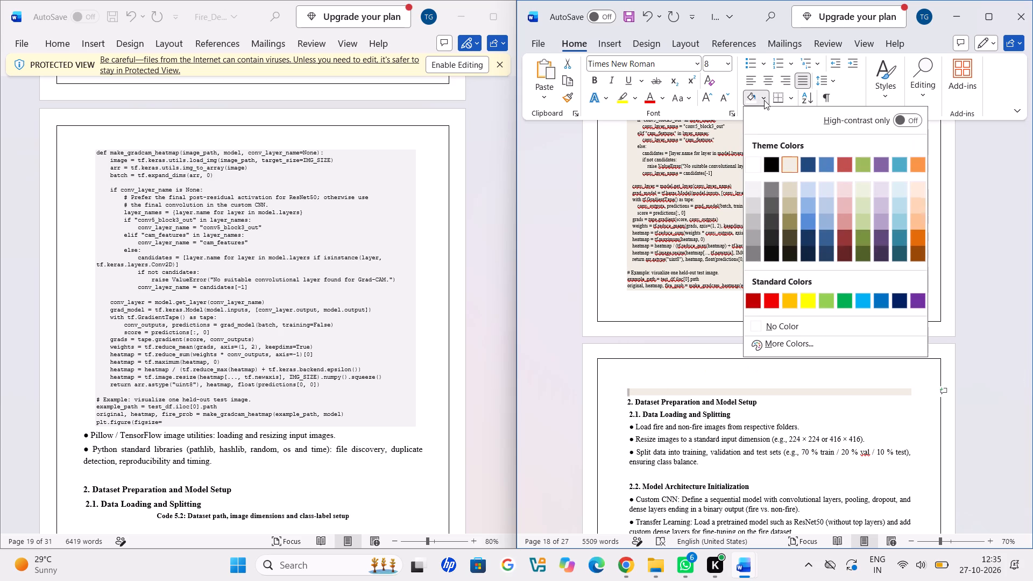
pyautogui.click(761, 161)
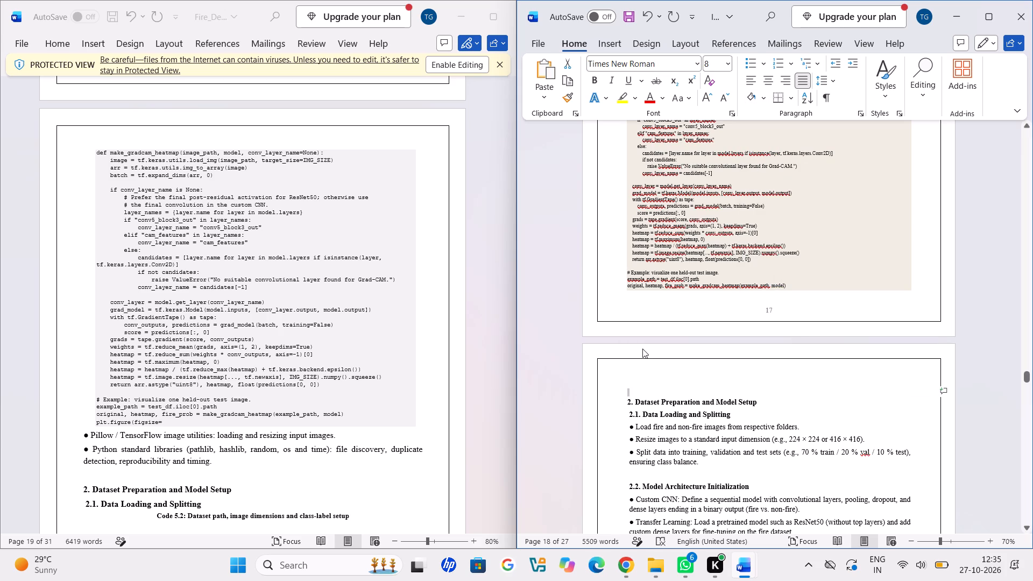
pyautogui.press('BackSpace')
# Look through the fire detection report's dataset and model code listings and compare them with the IPCV report's section 2.
pyautogui.scroll(-2, 665, 477)
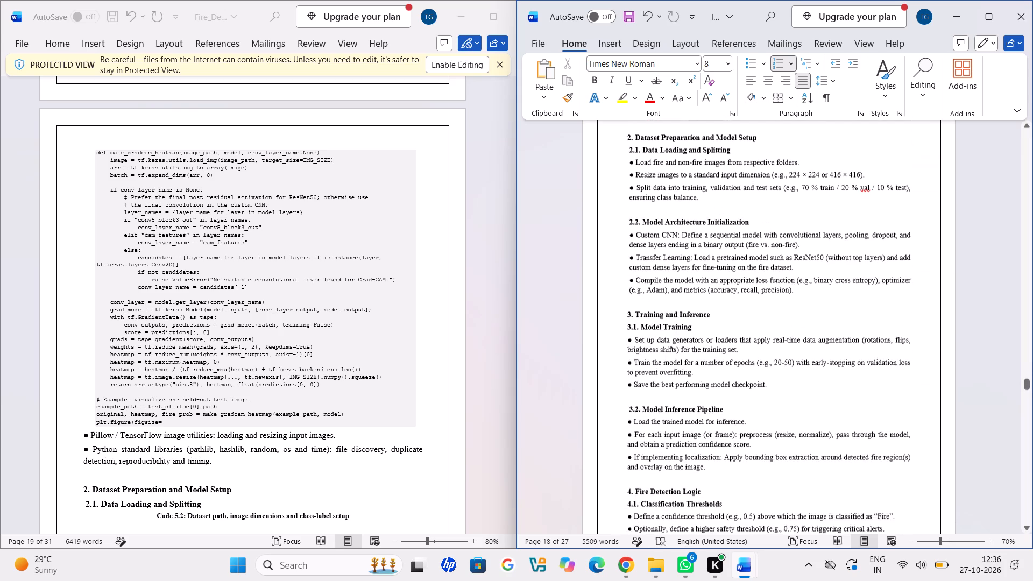
pyautogui.scroll(-1, 251, 411)
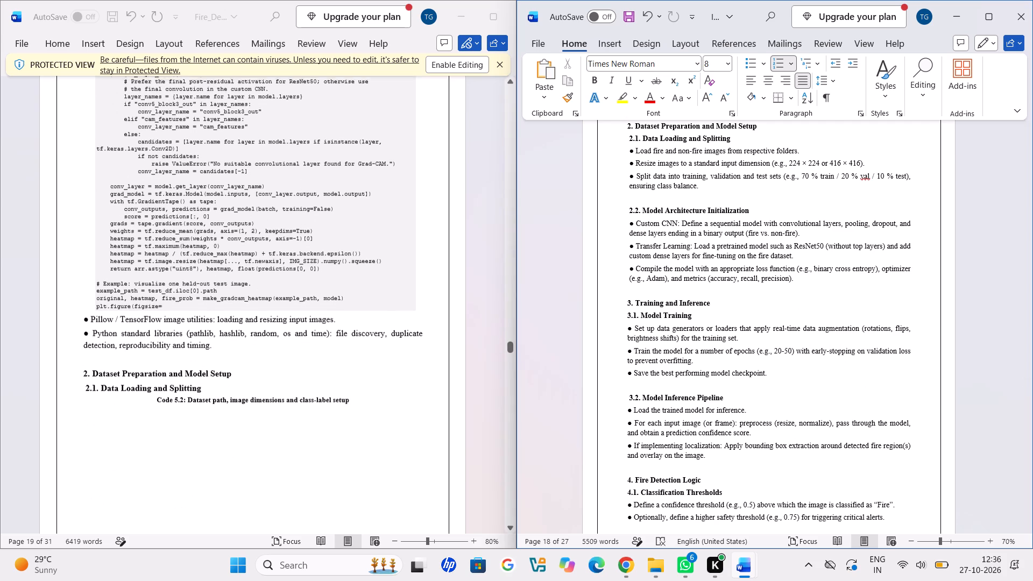
pyautogui.scroll(-4, 251, 411)
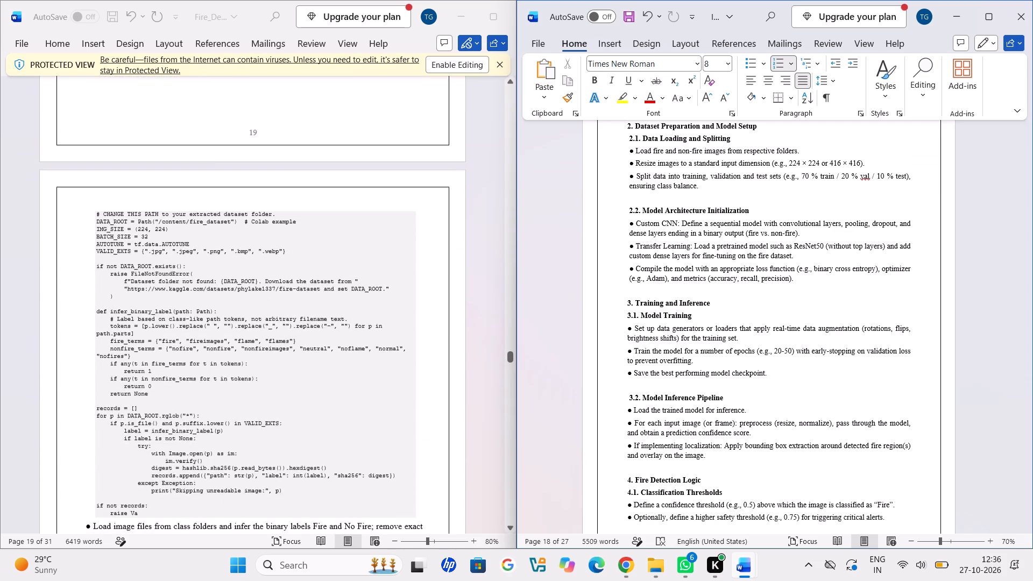
pyautogui.scroll(-1, 251, 411)
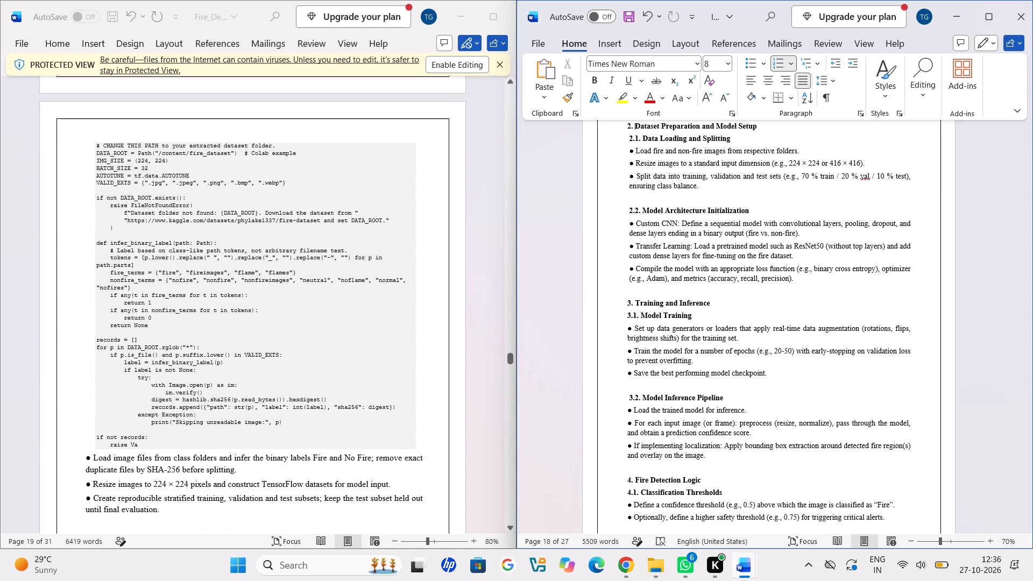
pyautogui.scroll(-7, 211, 444)
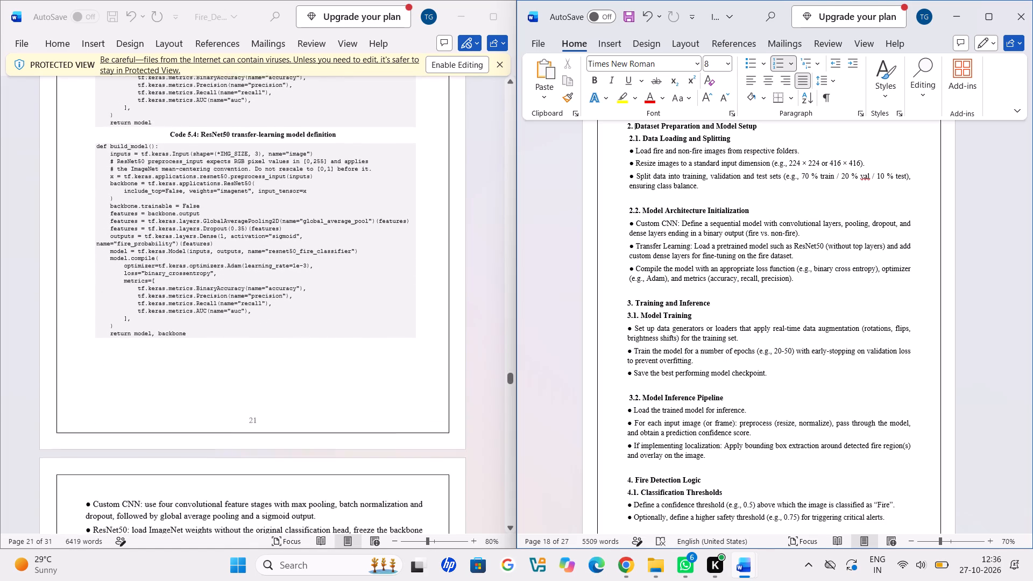
pyautogui.scroll(-2, 211, 444)
pyautogui.scroll(7, 211, 444)
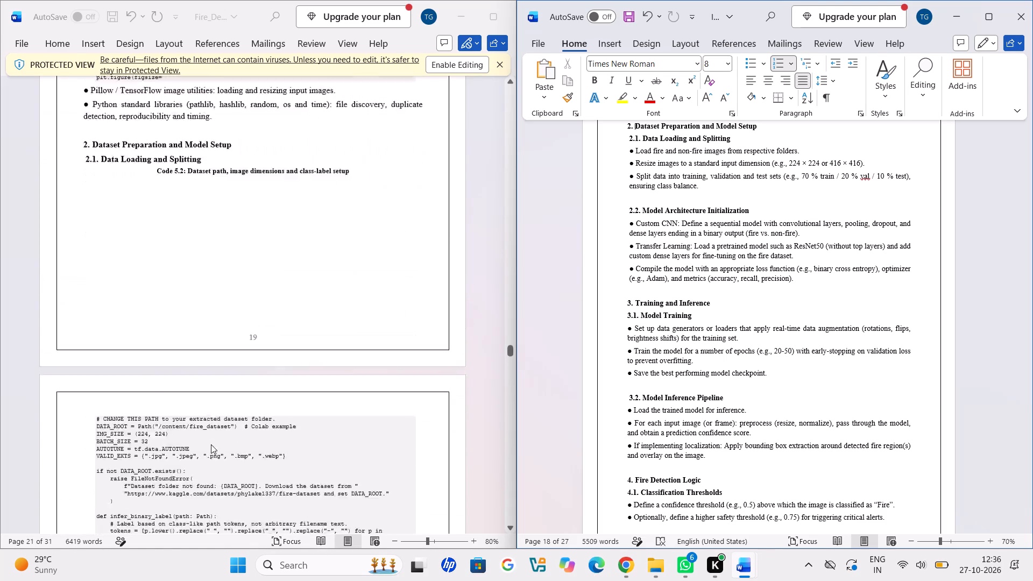
# Copy the Code 5.2 dataset path and class-label listing from the fire detection report into the blank line ending section 2.1 of the IPCV report.
pyautogui.scroll(-4, 211, 444)
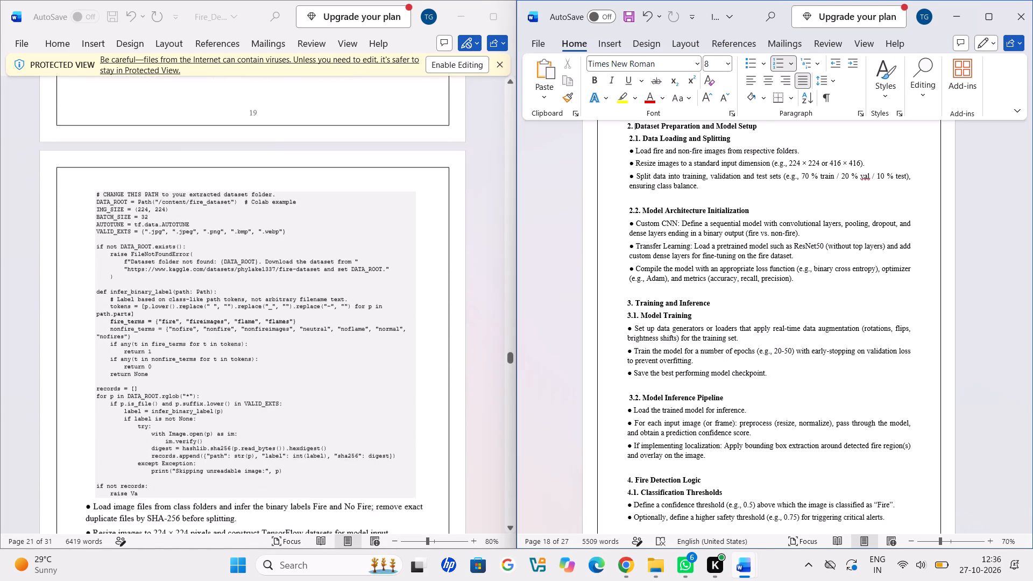
pyautogui.scroll(-1, 211, 444)
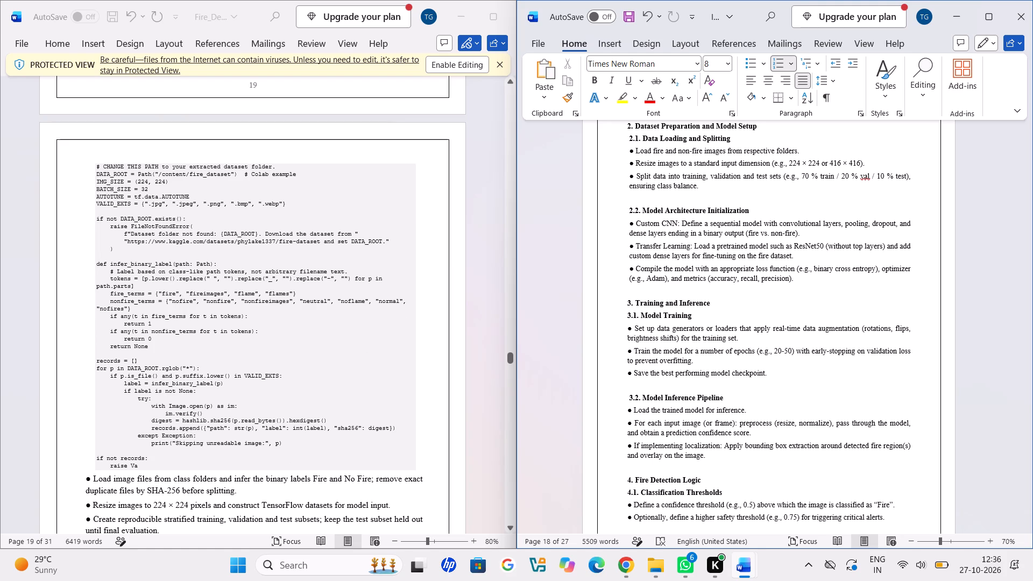
pyautogui.moveTo(95, 166); pyautogui.dragTo(110, 254)
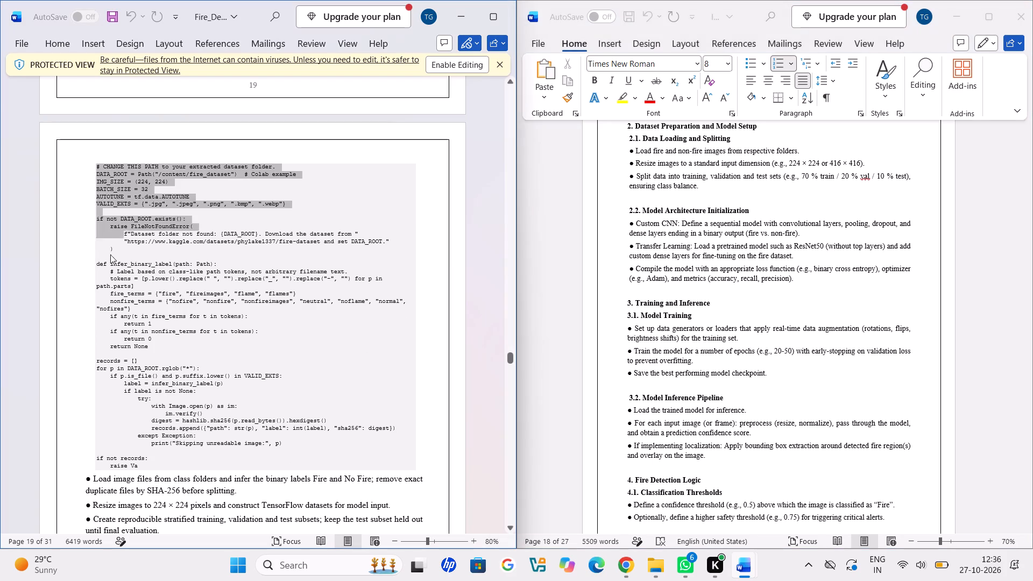
pyautogui.moveTo(110, 254); pyautogui.dragTo(140, 463)
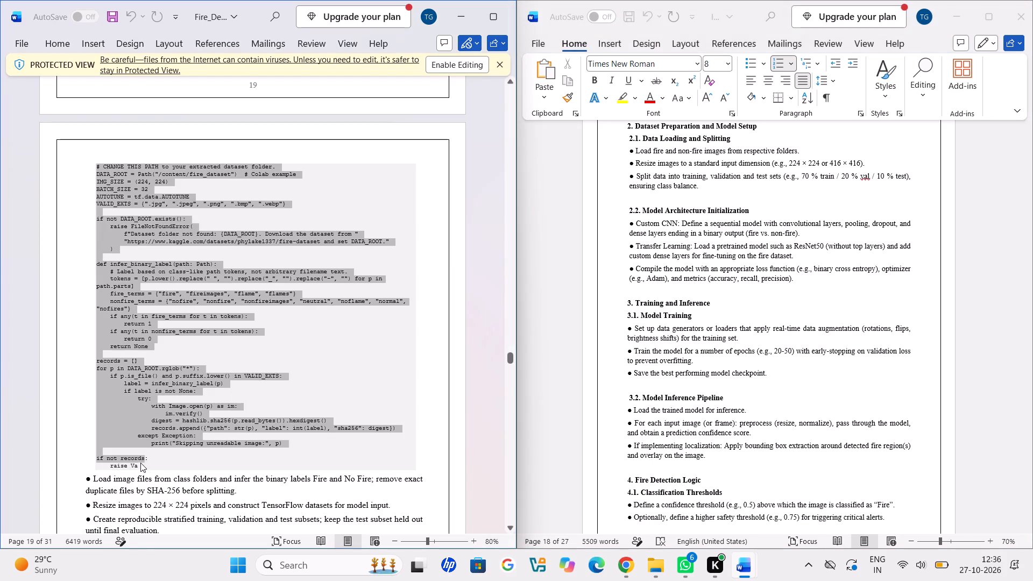
pyautogui.moveTo(140, 463); pyautogui.dragTo(140, 464)
pyautogui.hotkey('ctrl', 'c')
pyautogui.click(140, 464)
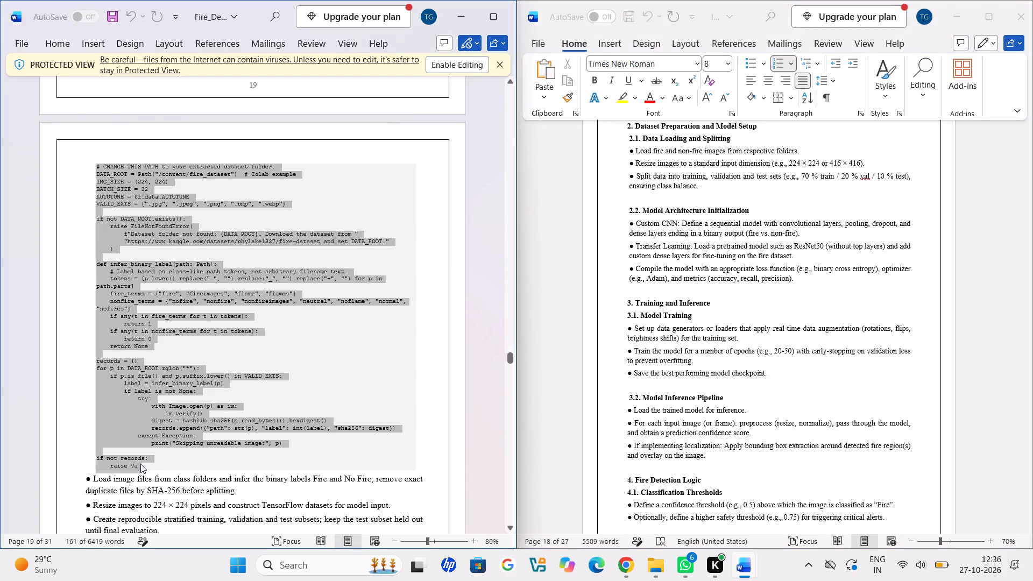
pyautogui.click(705, 195)
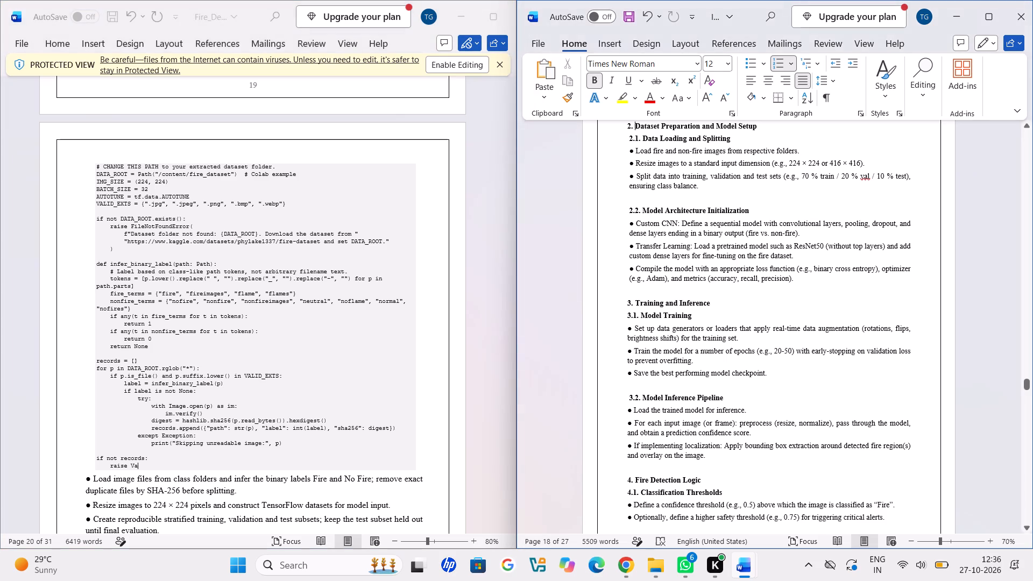
pyautogui.click(652, 200)
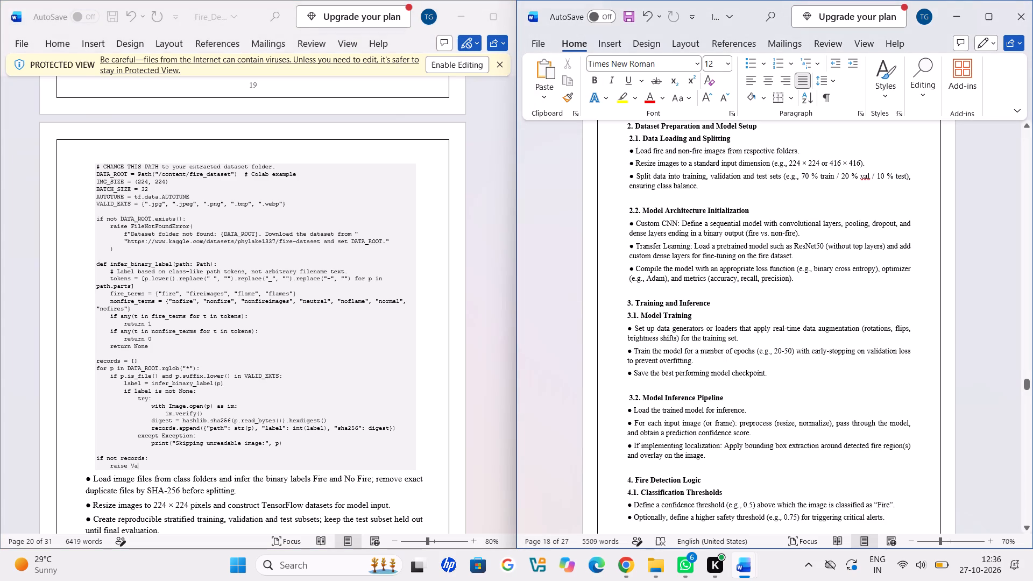
pyautogui.hotkey('ctrl', 'v')
# Set the whole pasted dataset code in section 2.1, from "# CHANGE THIS PATH" to "raise Va", to font size 8.
pyautogui.scroll(-1, 670, 363)
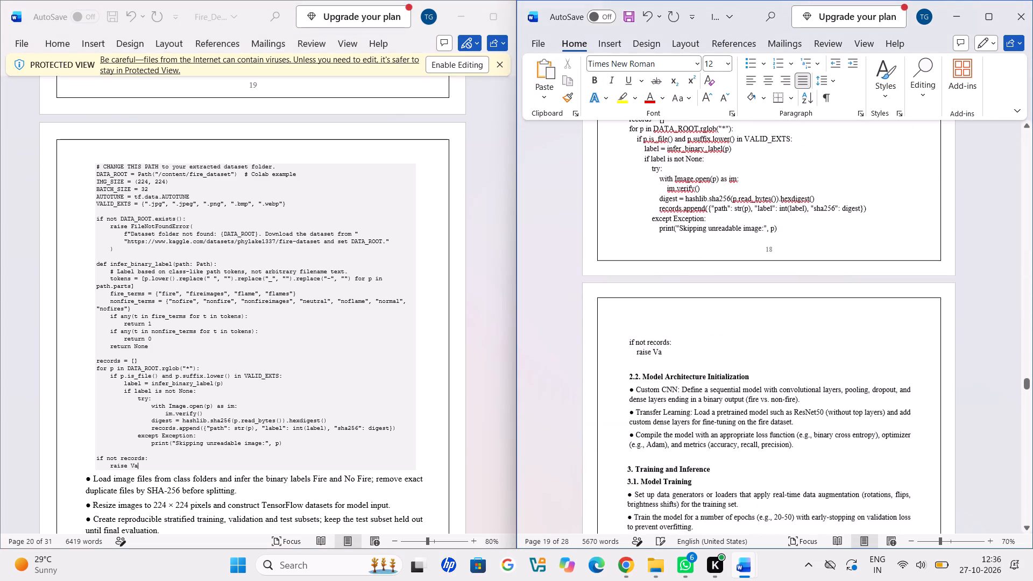
pyautogui.moveTo(641, 355); pyautogui.dragTo(625, 134)
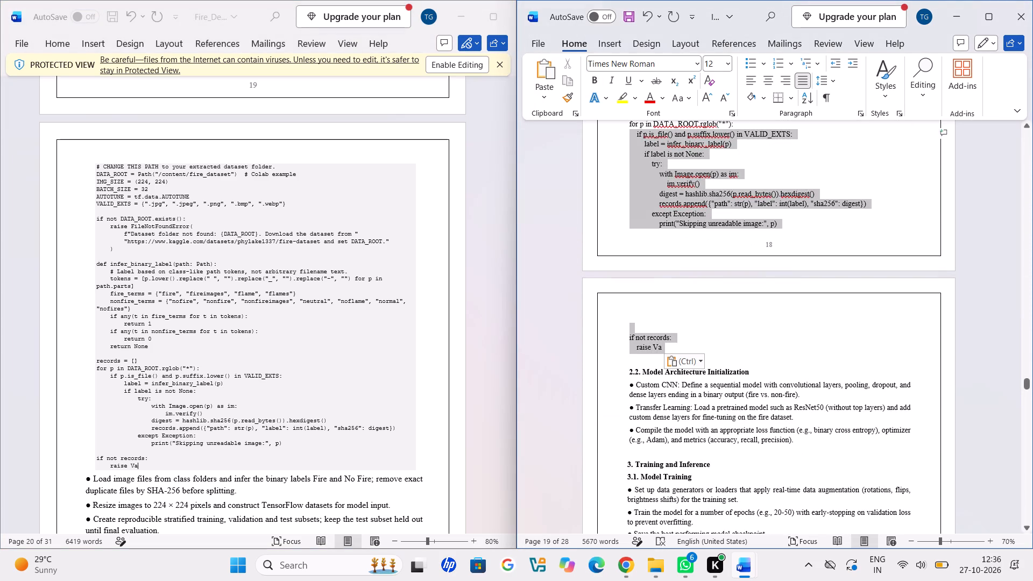
pyautogui.moveTo(625, 134); pyautogui.dragTo(613, 465)
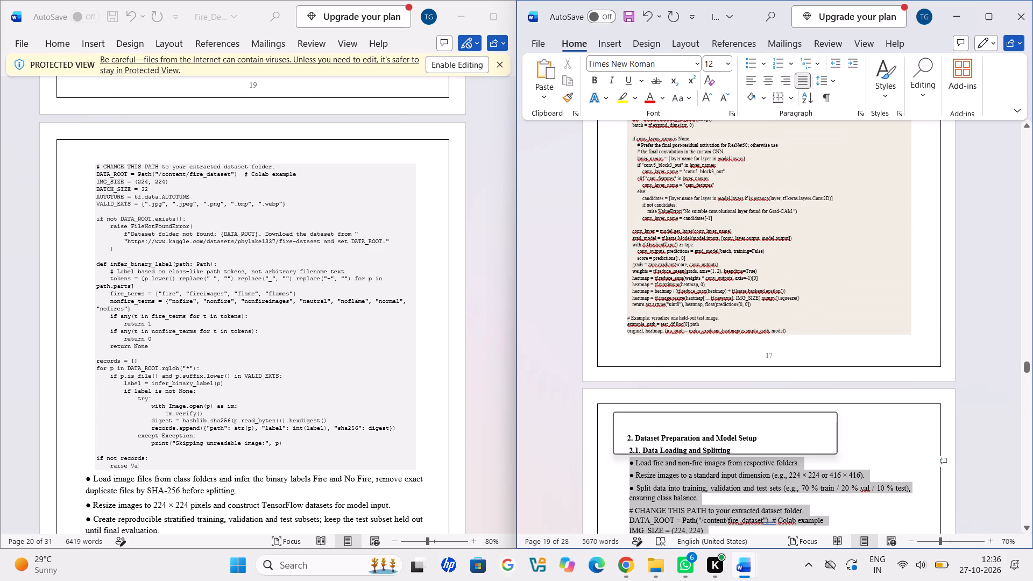
pyautogui.scroll(-1, 625, 503)
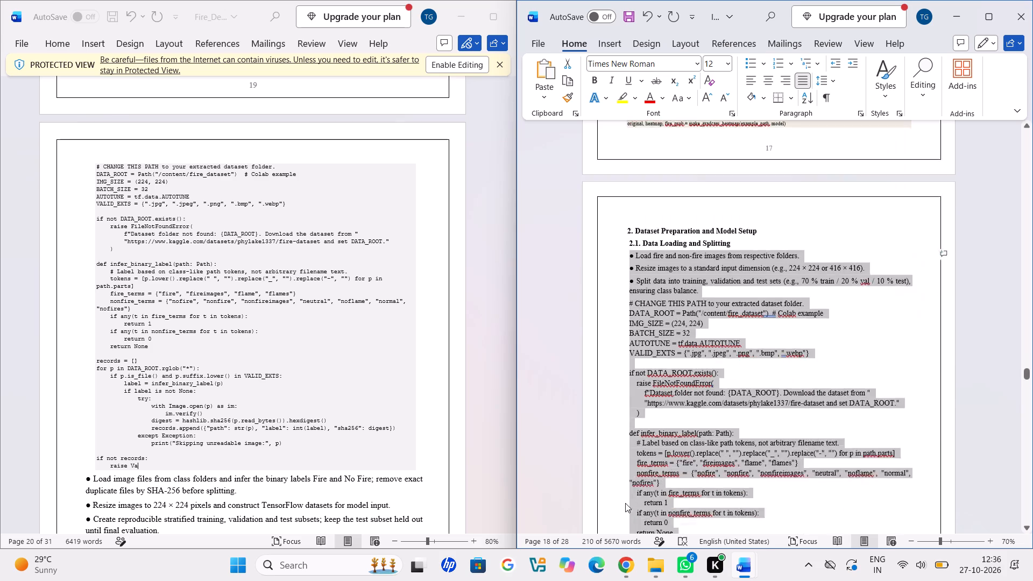
pyautogui.scroll(-2, 625, 503)
pyautogui.click(618, 197)
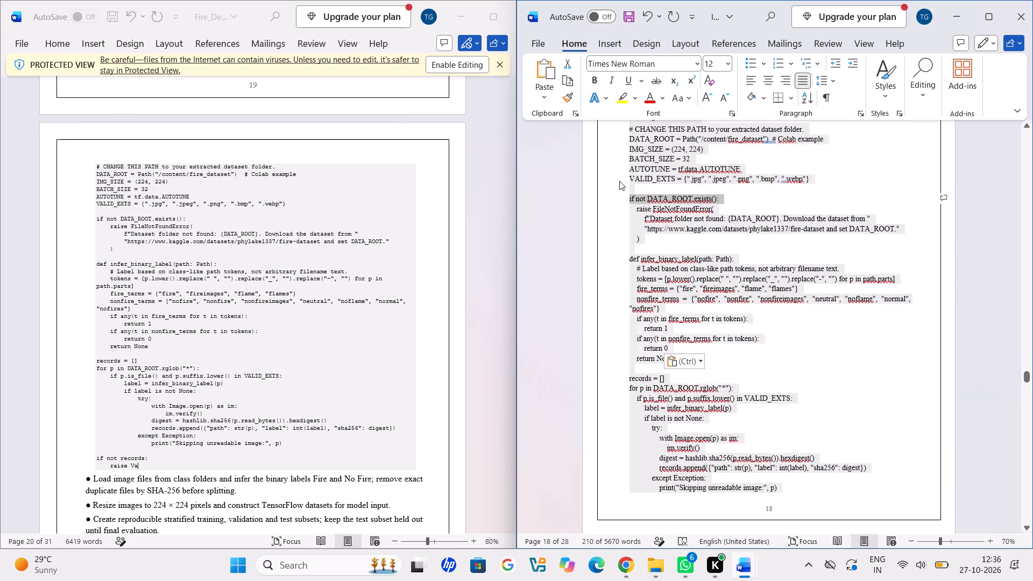
pyautogui.moveTo(628, 125); pyautogui.dragTo(682, 442)
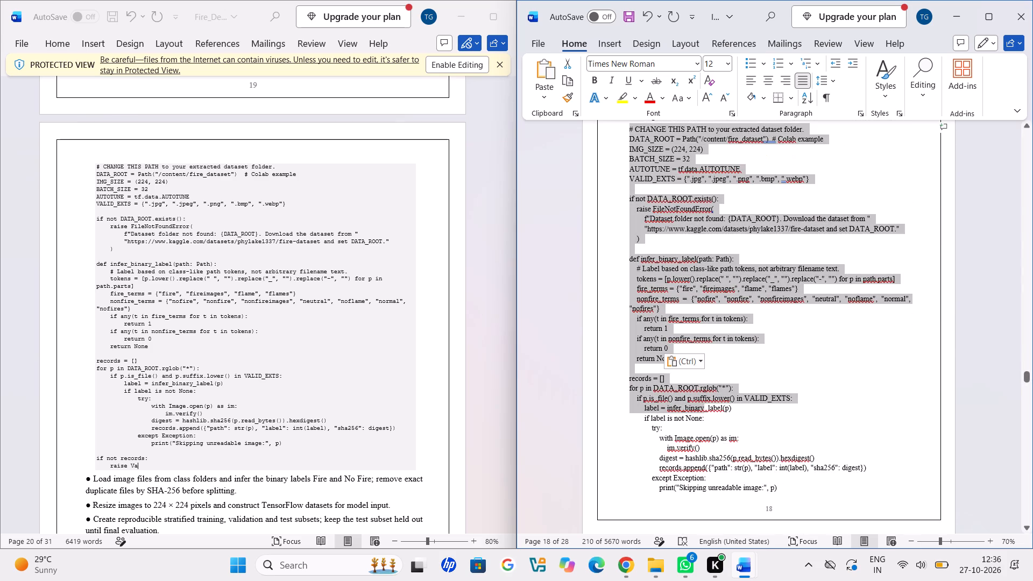
pyautogui.moveTo(682, 442); pyautogui.dragTo(668, 456)
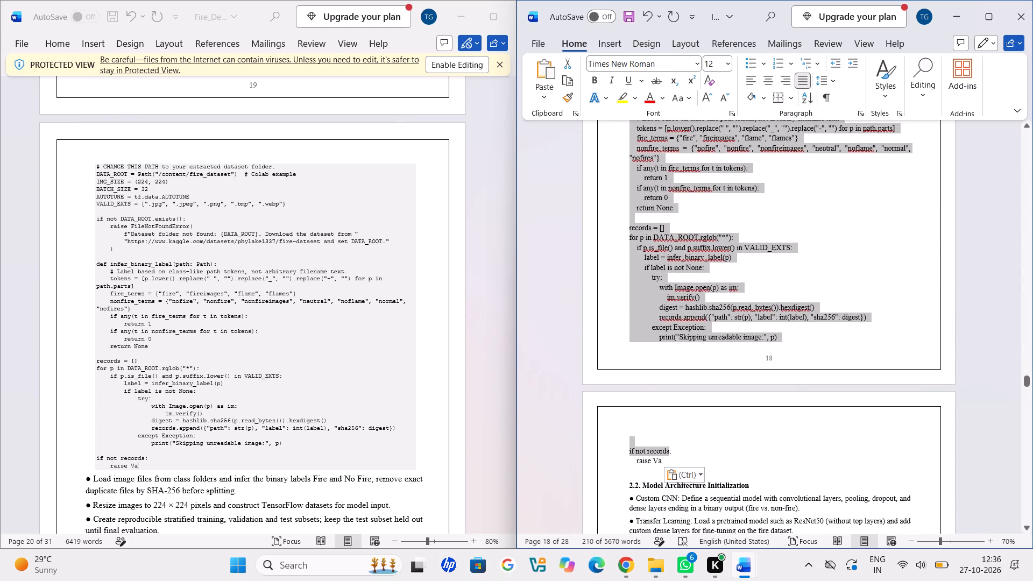
pyautogui.moveTo(668, 456); pyautogui.dragTo(666, 463)
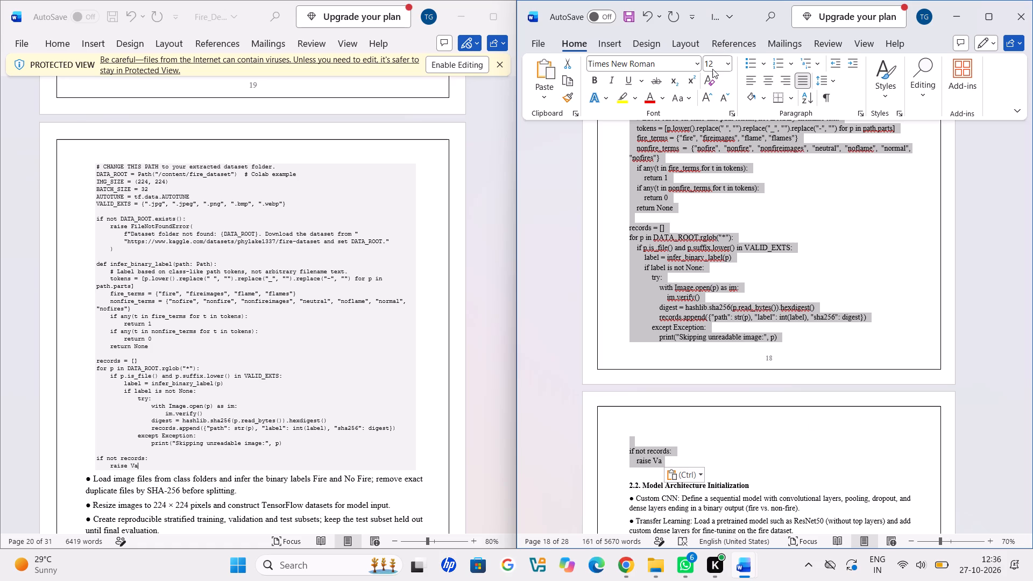
pyautogui.click(712, 69)
pyautogui.click(714, 65)
pyautogui.press('BackSpace')
pyautogui.press('8')
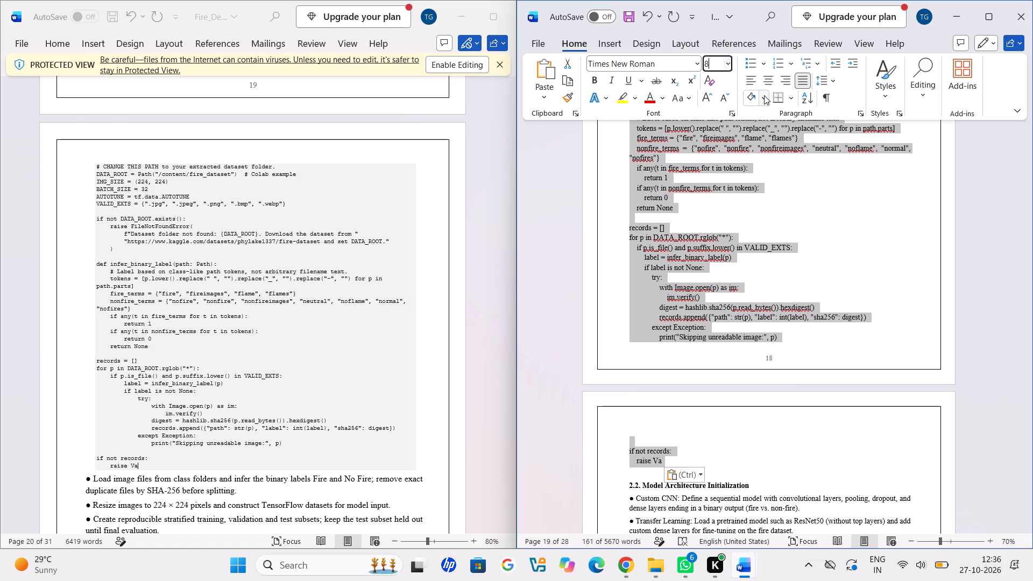
# Shade the dataset code listing in section 2.1 with the light beige theme colour and check the formatted block.
pyautogui.click(764, 95)
pyautogui.click(763, 97)
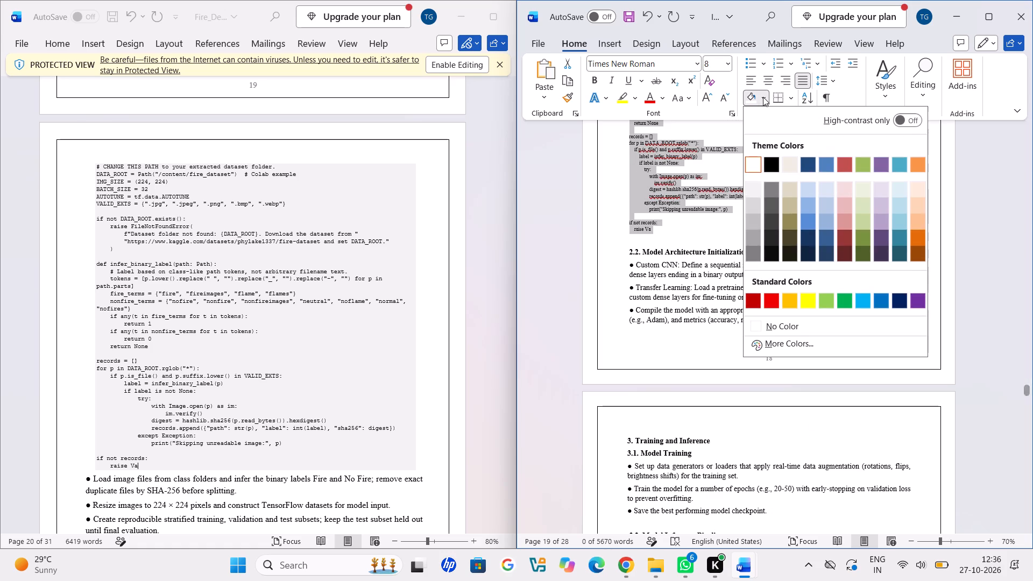
pyautogui.click(785, 165)
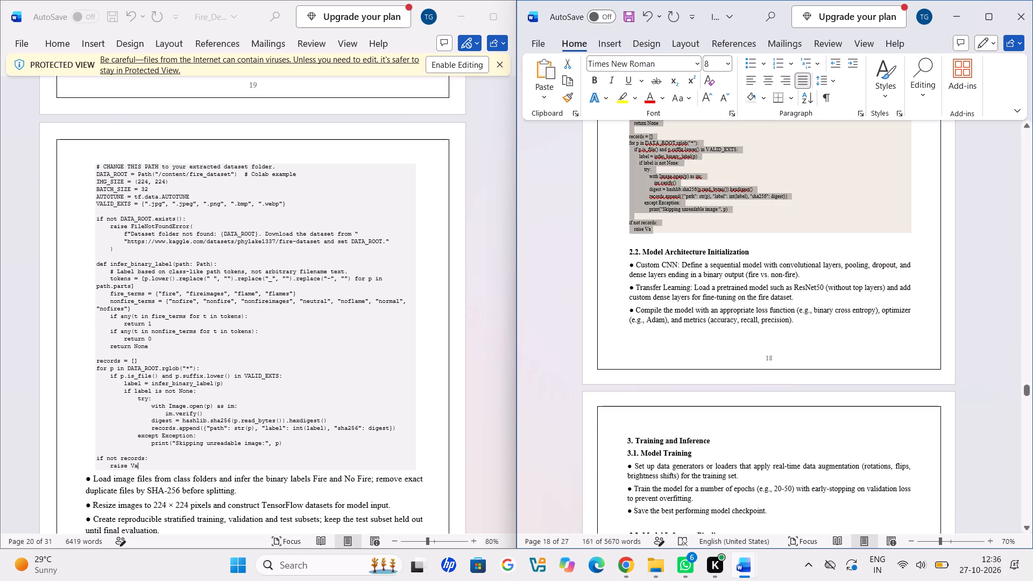
pyautogui.click(786, 247)
pyautogui.scroll(3, 786, 247)
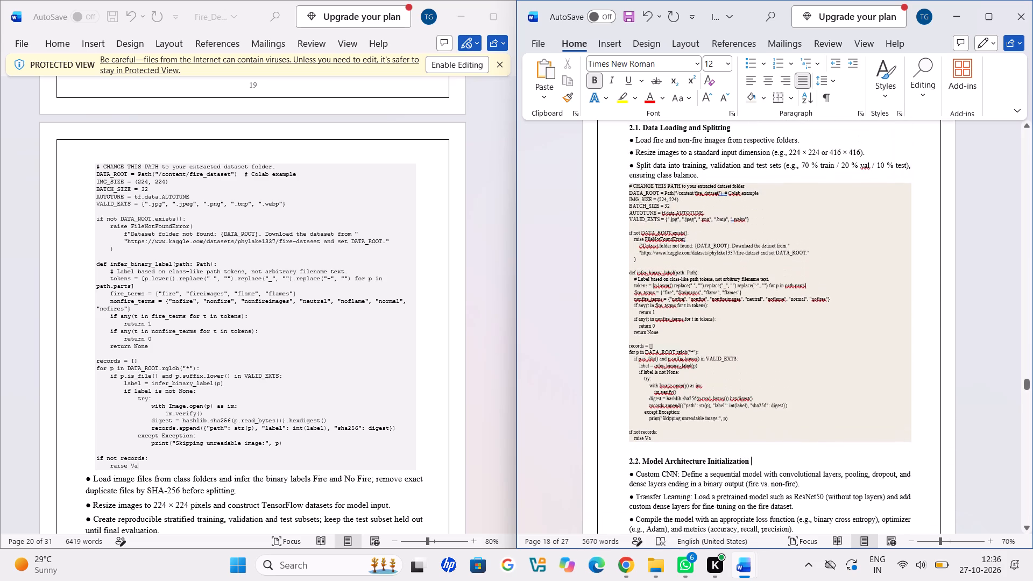
pyautogui.scroll(1, 786, 247)
pyautogui.scroll(-2, 786, 247)
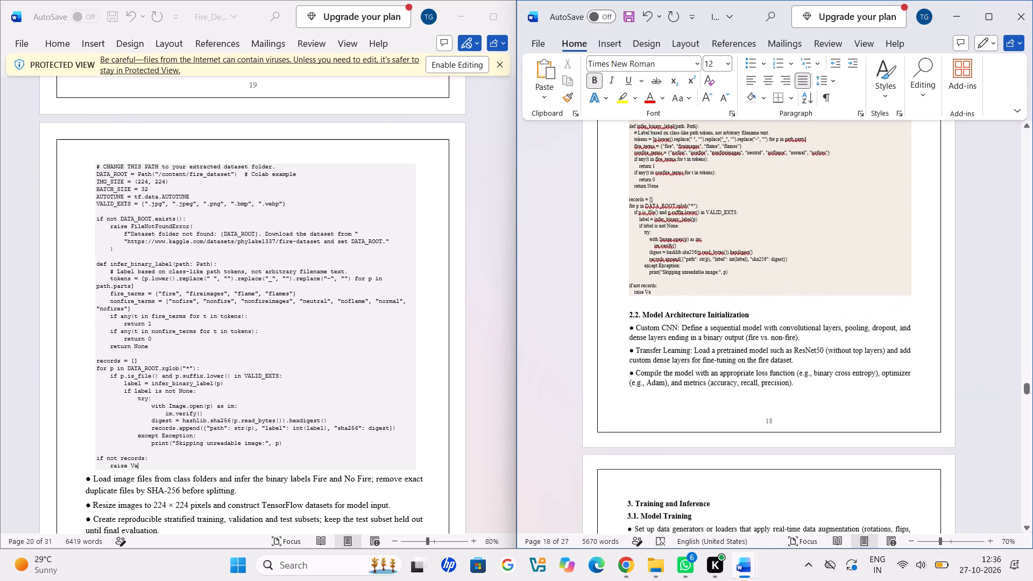
pyautogui.scroll(-2, 786, 247)
# Add a line after section 2.2's last bullet and copy the Code 5.3 custom CNN build_model listing from the fire detection report below it.
pyautogui.click(812, 242)
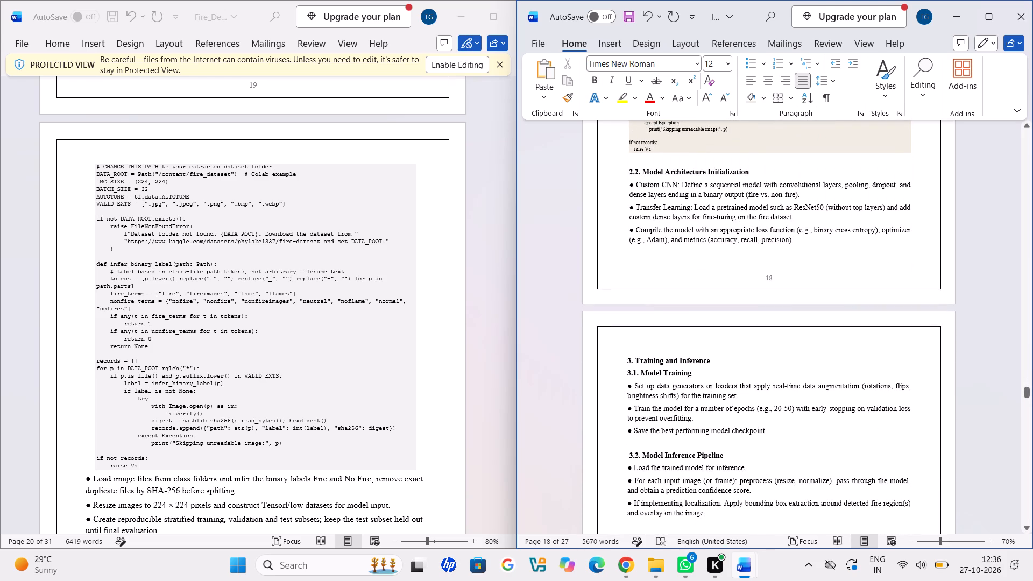
pyautogui.press('Return')
pyautogui.press('Down')
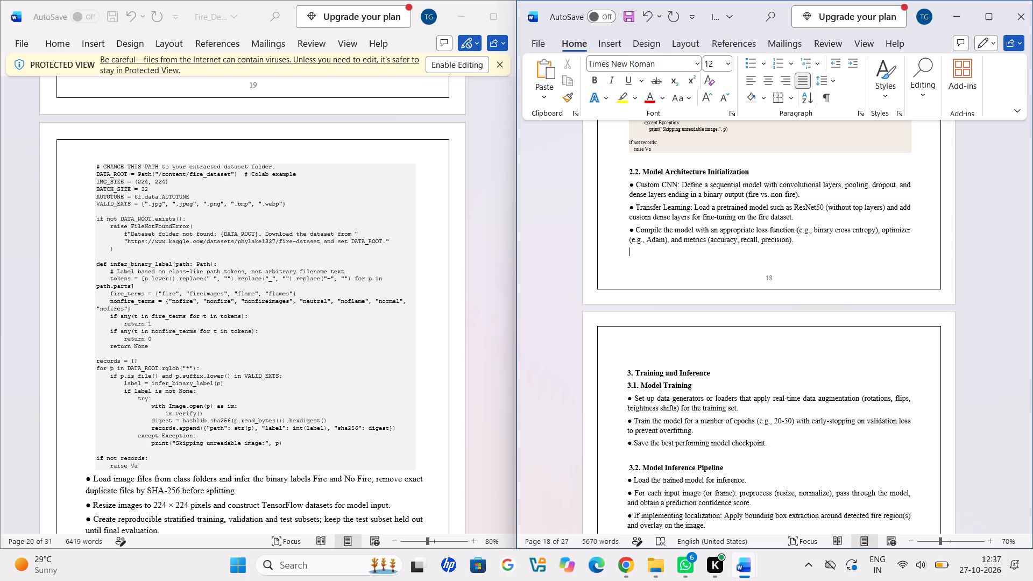
pyautogui.scroll(-2, 273, 406)
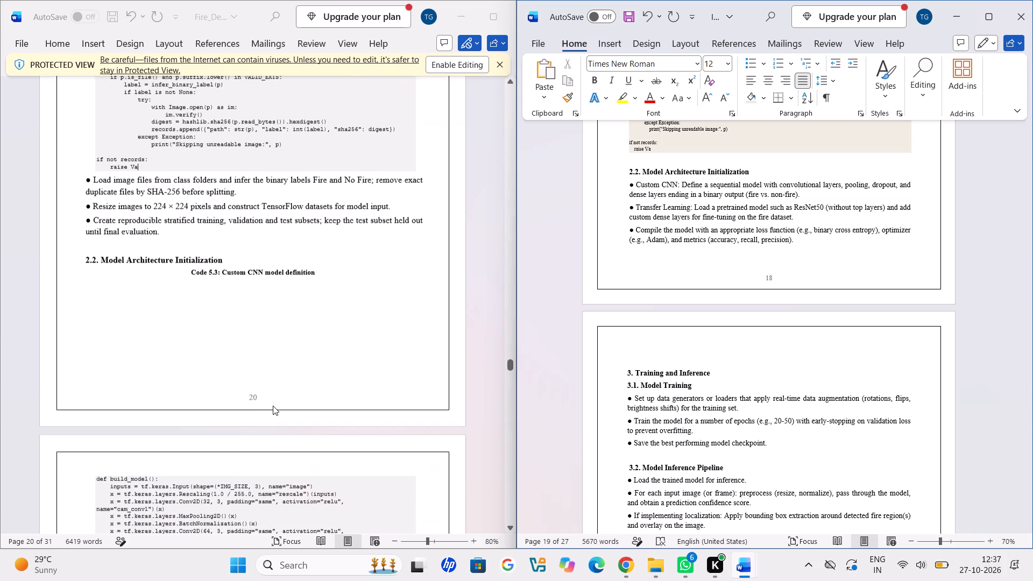
pyautogui.scroll(-1, 273, 406)
pyautogui.scroll(-2, 255, 341)
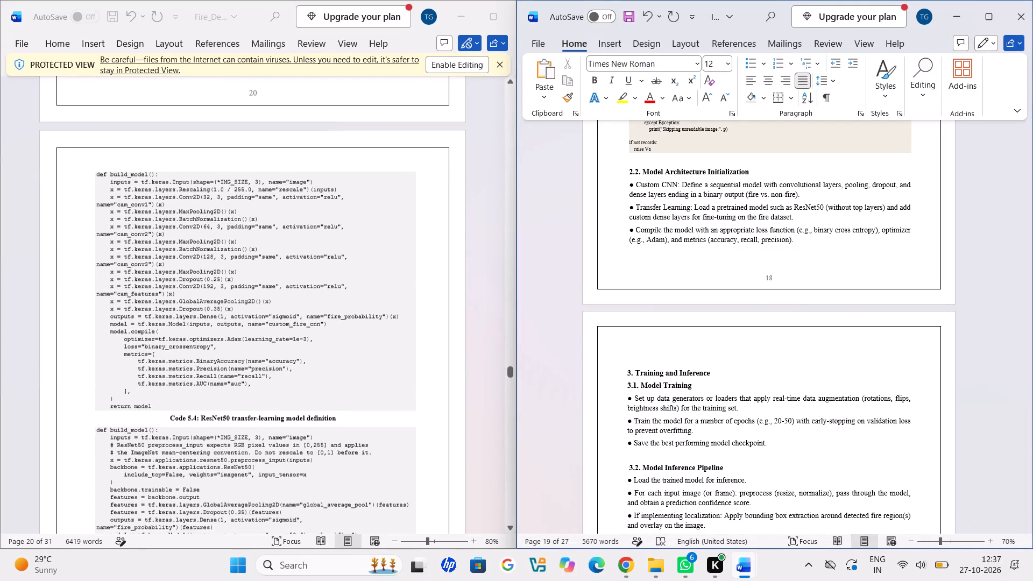
pyautogui.scroll(-1, 255, 341)
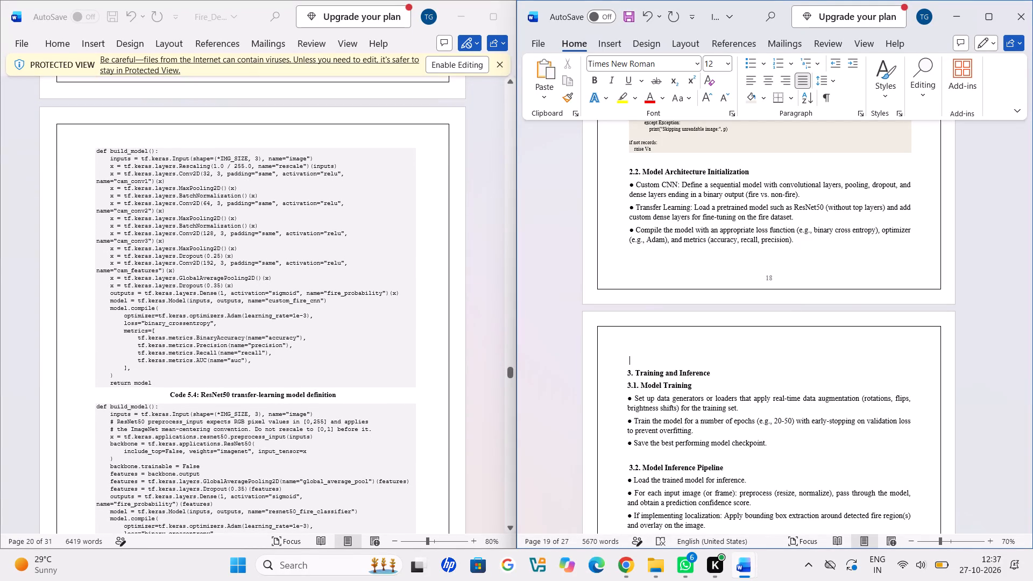
pyautogui.moveTo(95, 152); pyautogui.dragTo(153, 379)
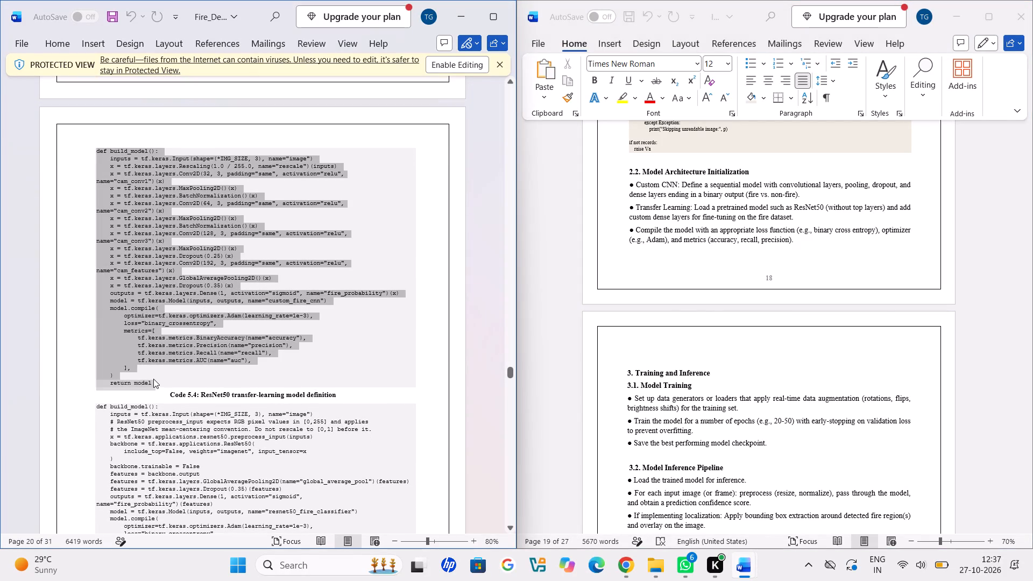
pyautogui.moveTo(153, 379); pyautogui.dragTo(153, 381)
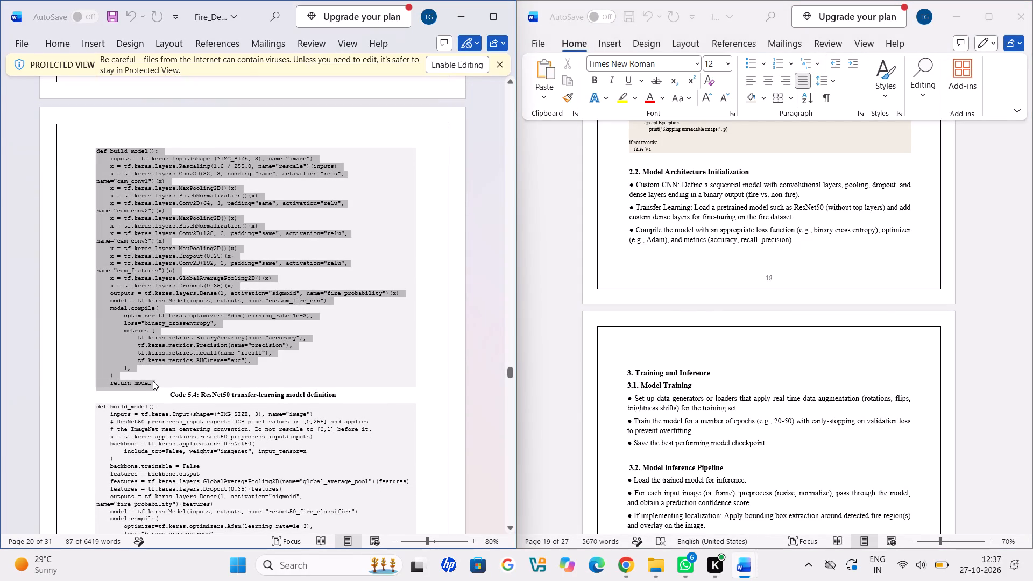
pyautogui.hotkey('ctrl', 'c')
pyautogui.click(153, 381)
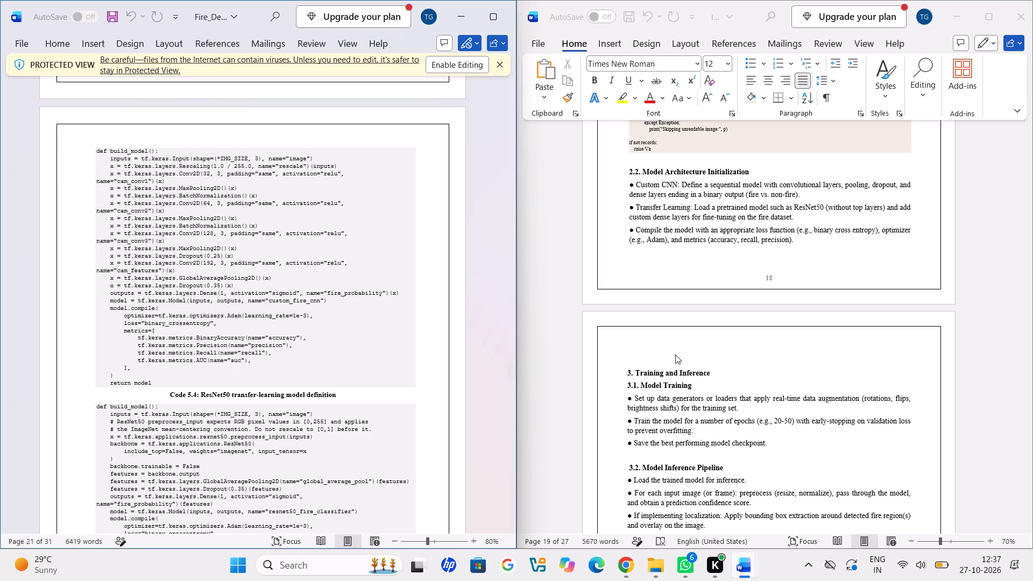
pyautogui.click(656, 353)
pyautogui.hotkey('ctrl', 'v')
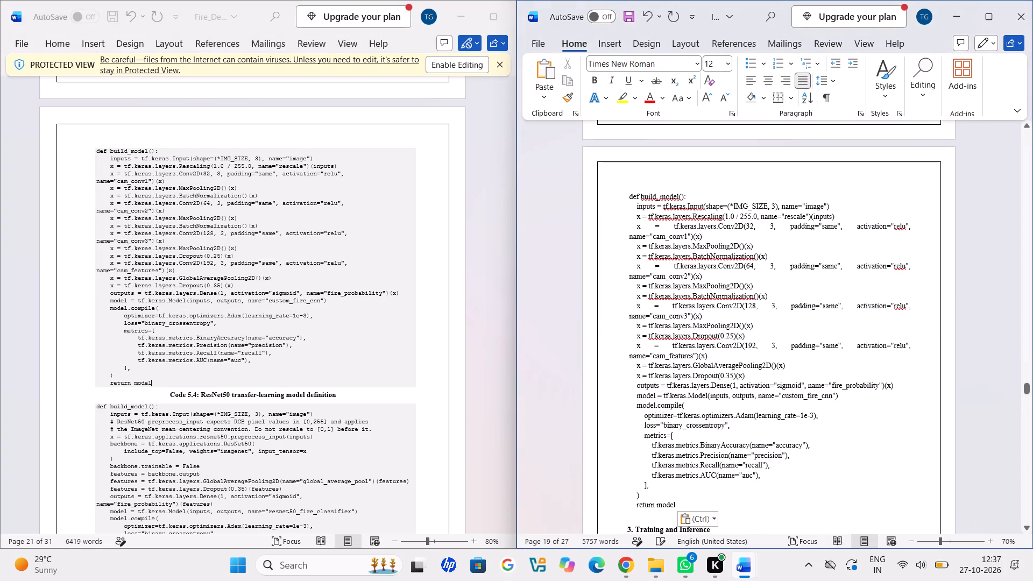
# Set the pasted build_model code above the "3. Training and Inference" heading to font size 8.
pyautogui.moveTo(689, 500); pyautogui.dragTo(637, 267)
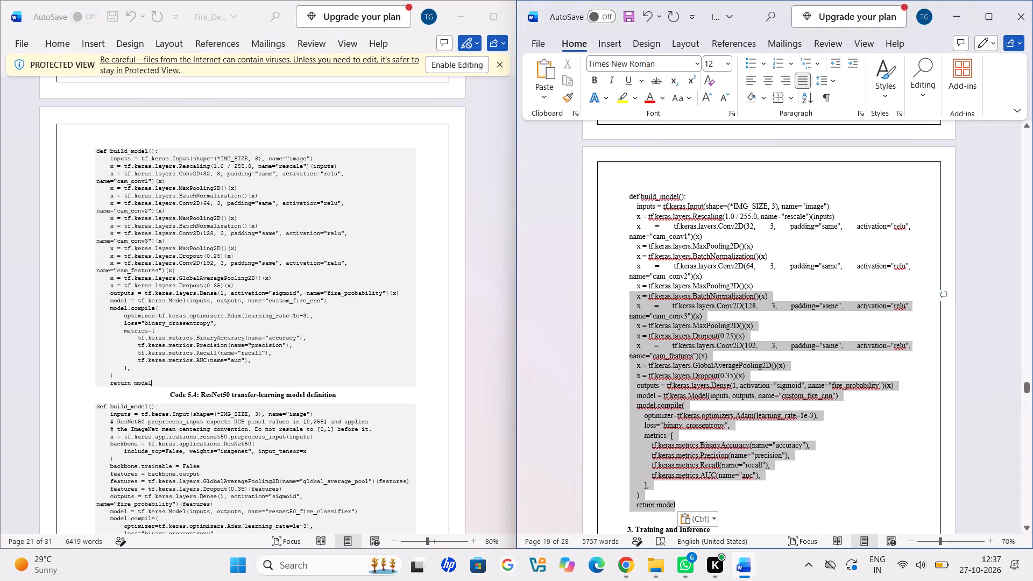
pyautogui.moveTo(637, 267); pyautogui.dragTo(616, 168)
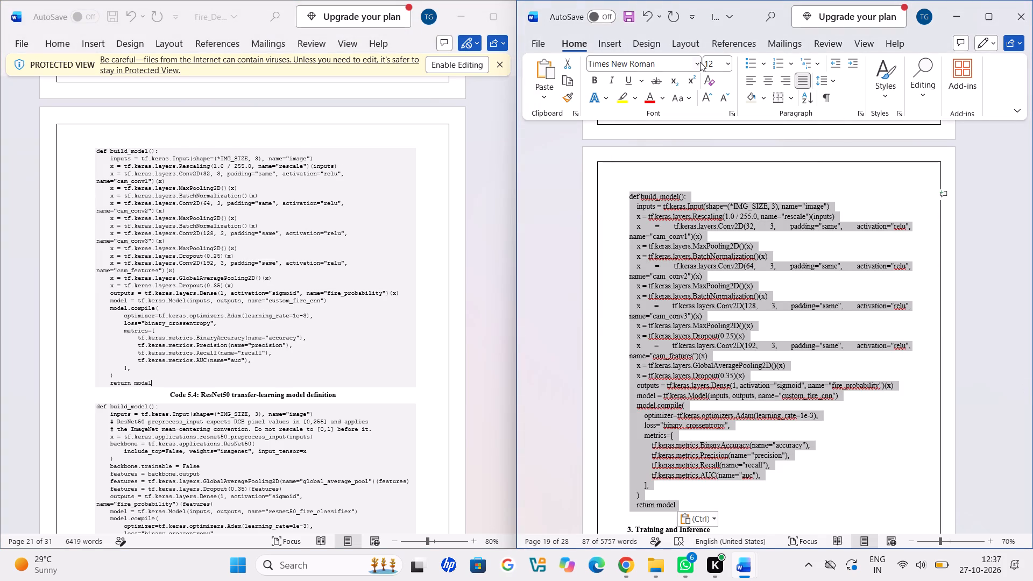
pyautogui.click(711, 65)
pyautogui.press('BackSpace')
pyautogui.press('8')
# Shade the custom CNN build_model listing above the "3. Training and Inference" heading with the light beige theme colour.
pyautogui.click(763, 99)
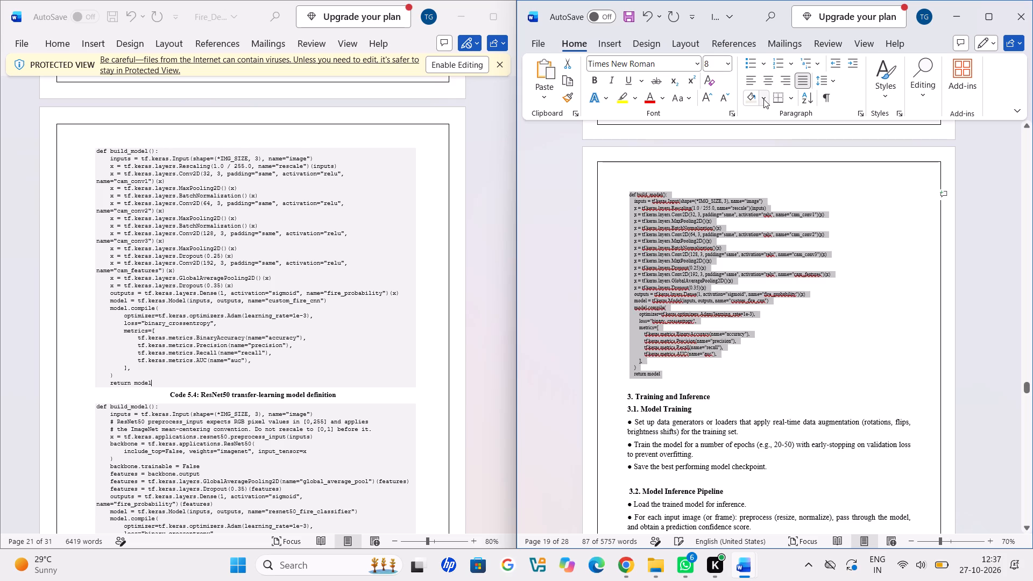
pyautogui.click(763, 98)
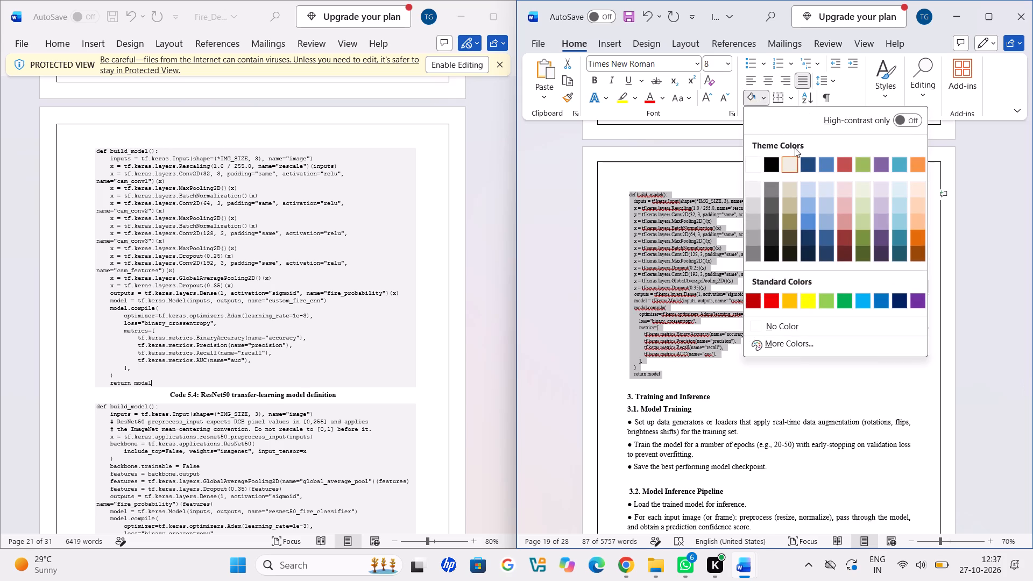
pyautogui.click(791, 165)
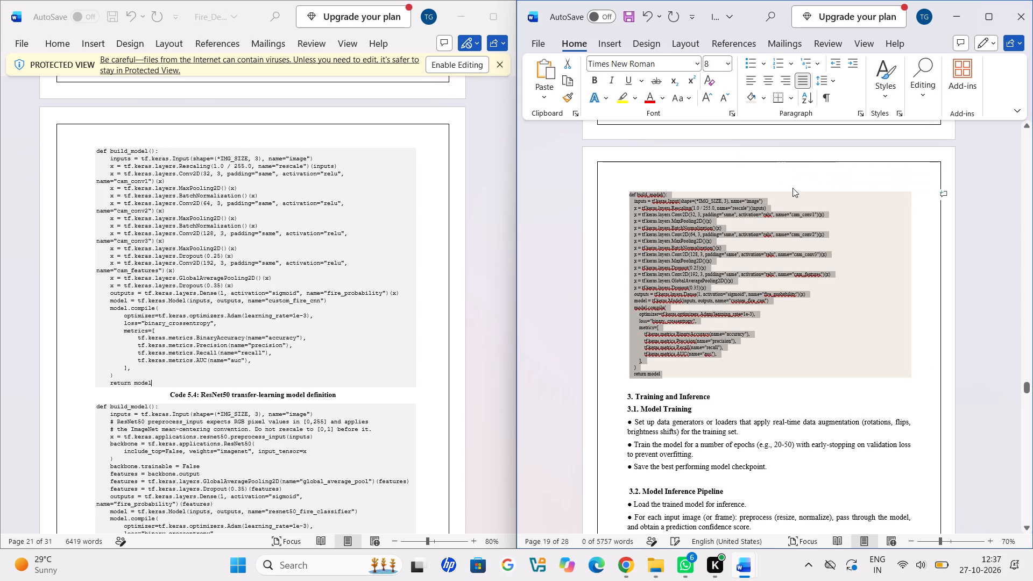
pyautogui.click(804, 335)
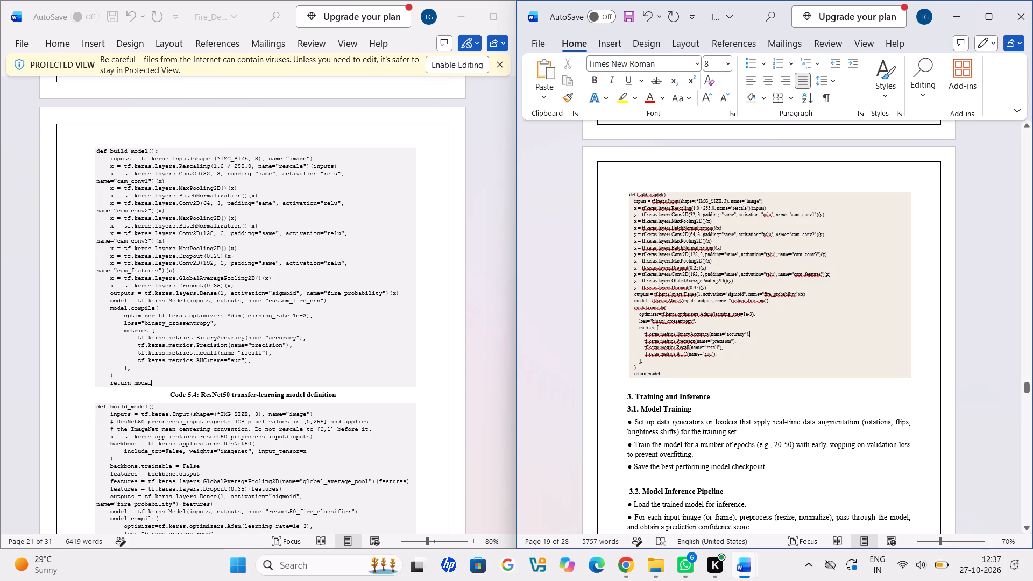
# Add a line below the custom CNN listing and copy the Code 5.4 ResNet50 build_model listing from the fire detection report into it.
pyautogui.scroll(-2, 763, 390)
pyautogui.scroll(-2, 316, 497)
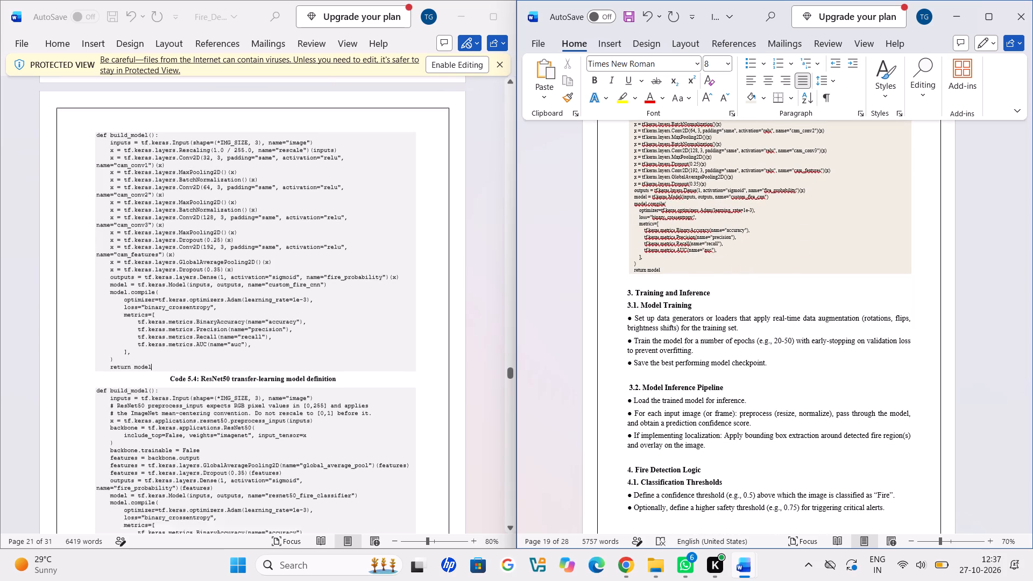
pyautogui.scroll(-6, 316, 497)
pyautogui.scroll(1, 316, 497)
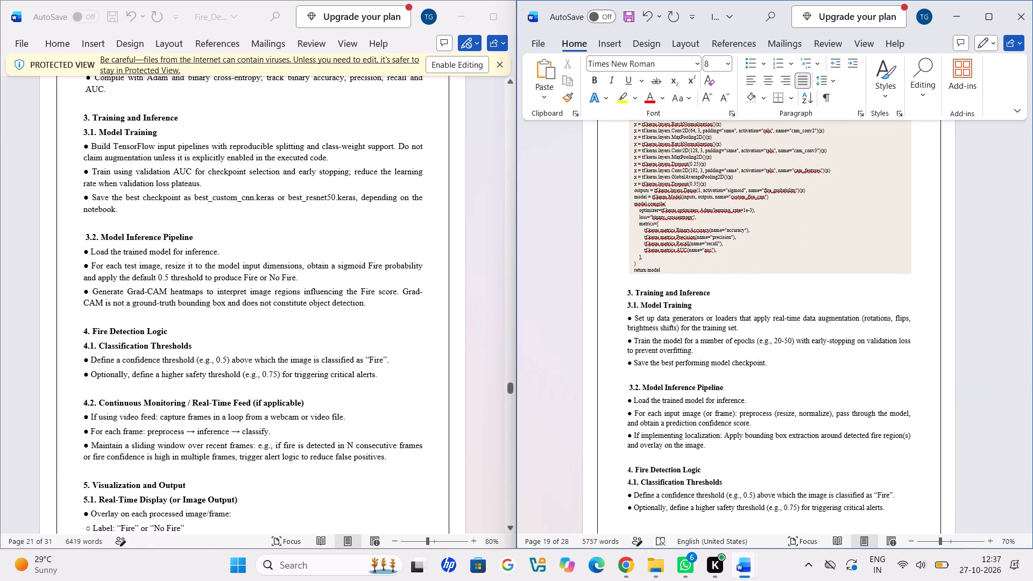
pyautogui.scroll(4, 316, 497)
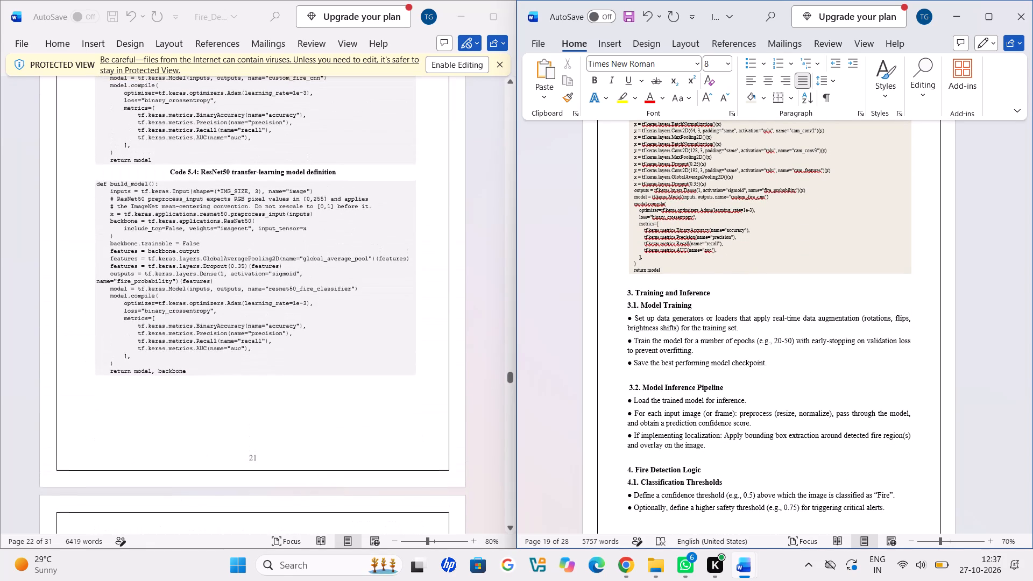
pyautogui.click(746, 279)
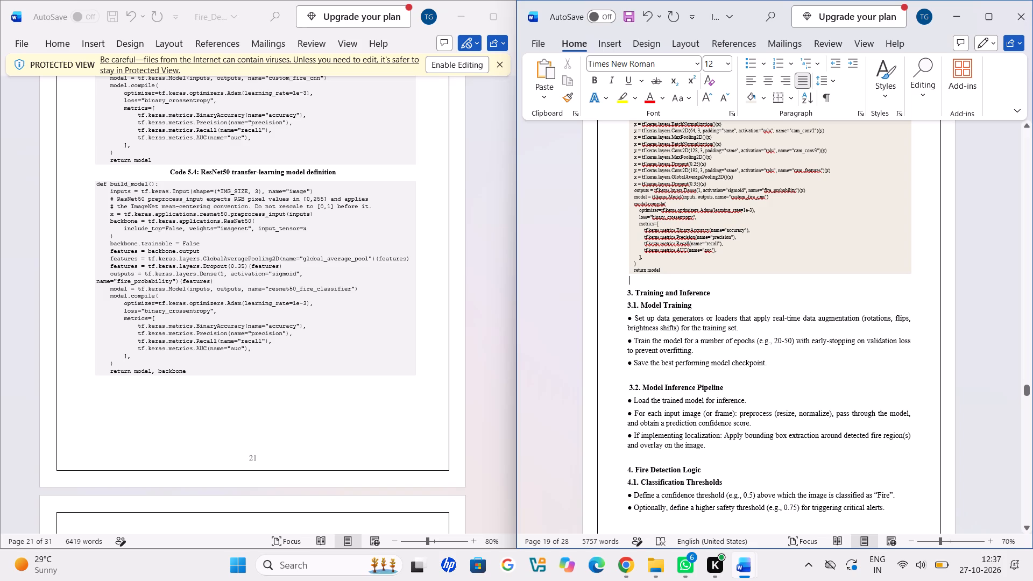
pyautogui.press('Return')
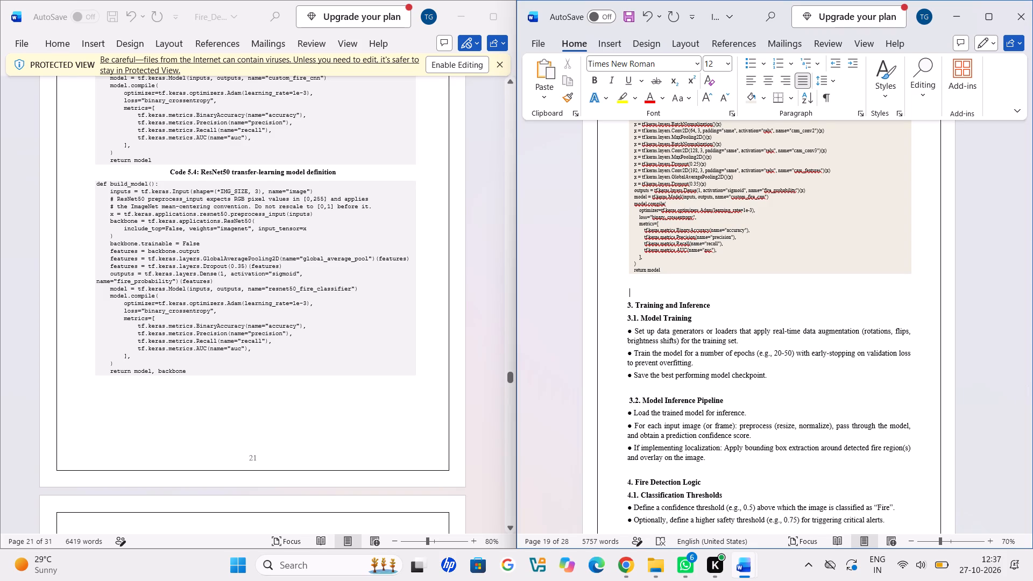
pyautogui.moveTo(95, 184); pyautogui.dragTo(197, 372)
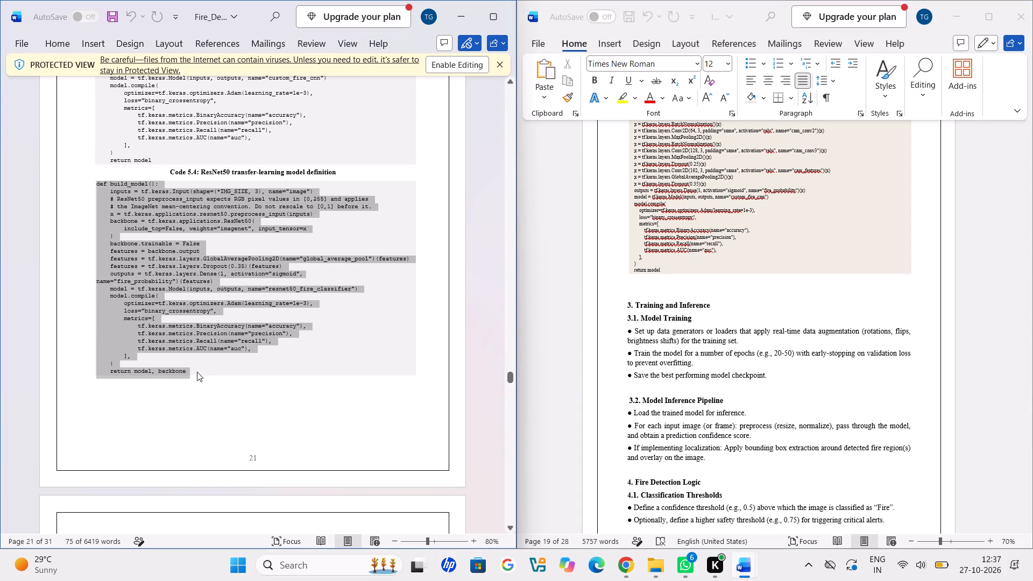
pyautogui.hotkey('ctrl', 'c')
pyautogui.click(197, 372)
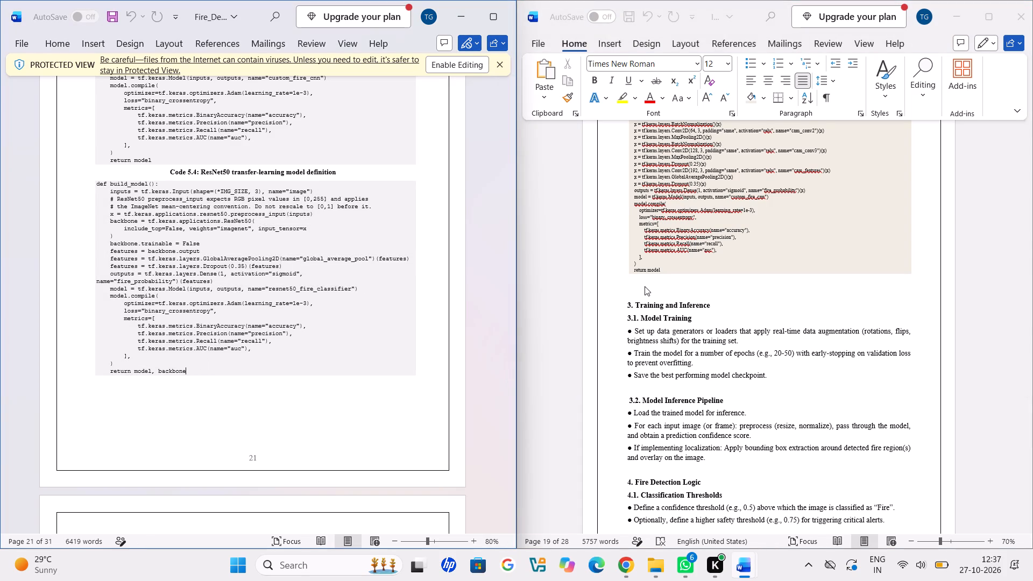
pyautogui.click(645, 286)
pyautogui.hotkey('ctrl', 'v')
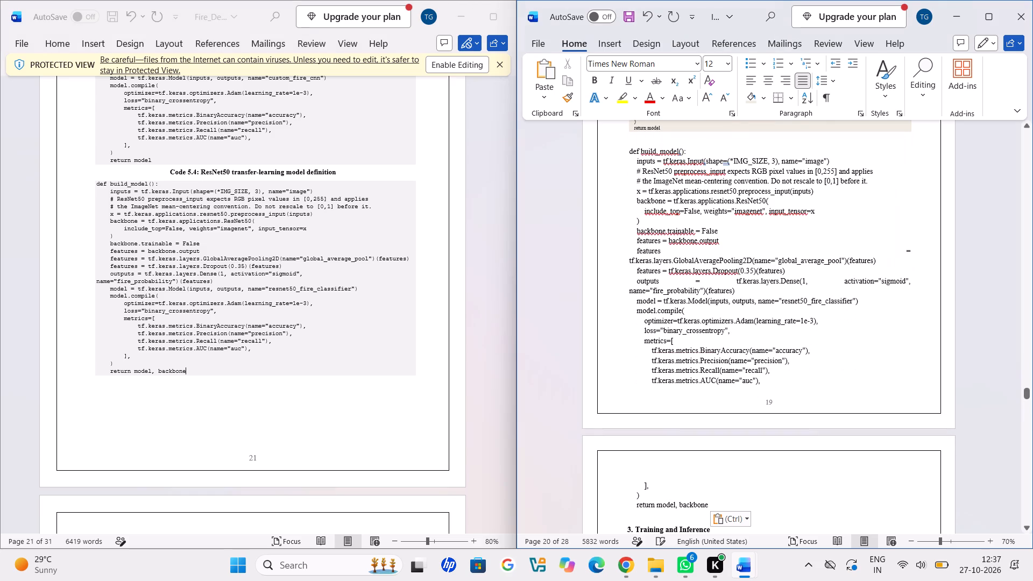
# Set the whole pasted ResNet50 code, from "def build_model()" to "return model, backbone", to font size 8.
pyautogui.scroll(-1, 632, 388)
pyautogui.moveTo(710, 400); pyautogui.dragTo(651, 167)
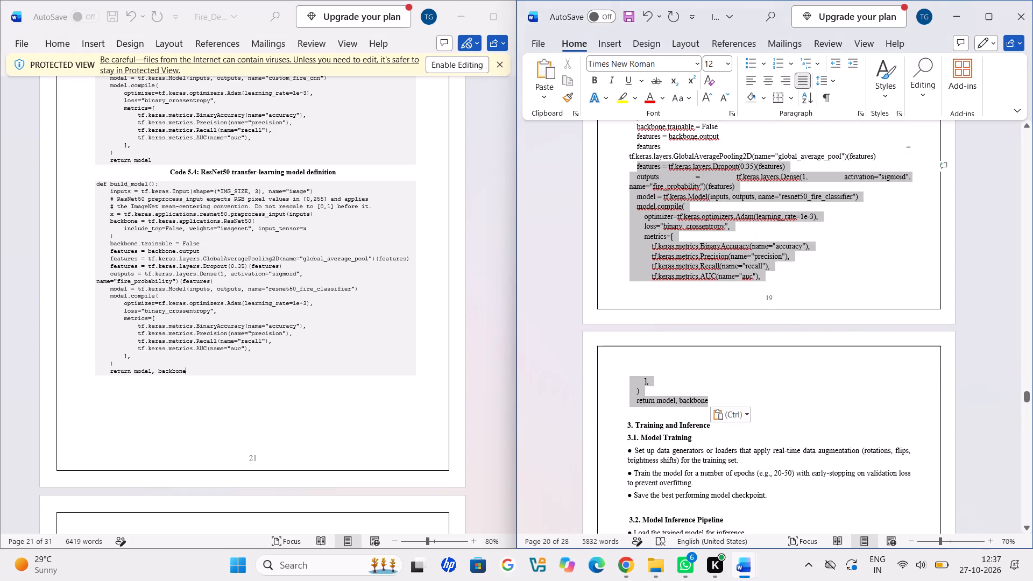
pyautogui.moveTo(651, 167); pyautogui.dragTo(650, 167)
pyautogui.click(680, 231)
pyautogui.scroll(3, 680, 231)
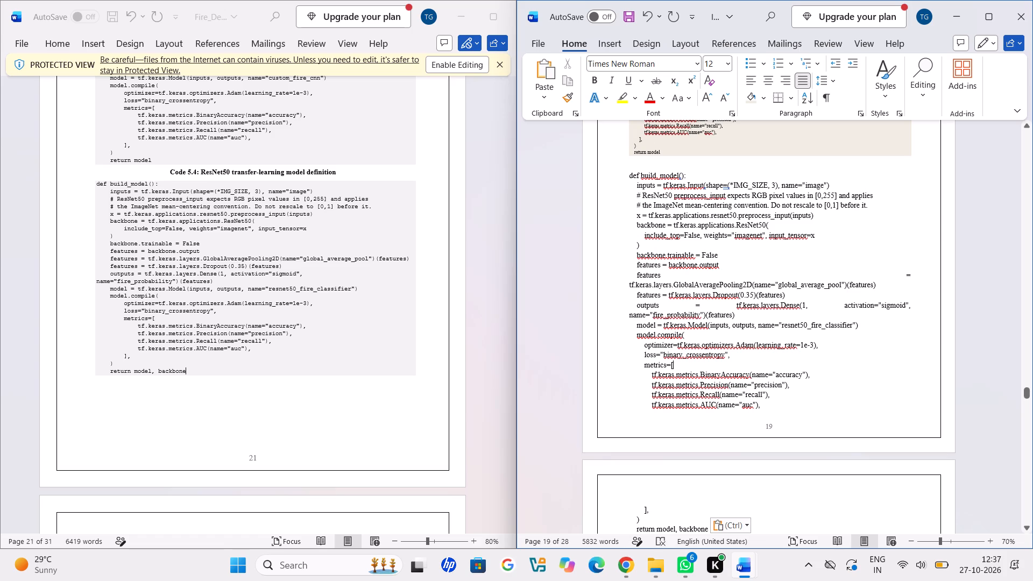
pyautogui.moveTo(626, 176); pyautogui.dragTo(655, 500)
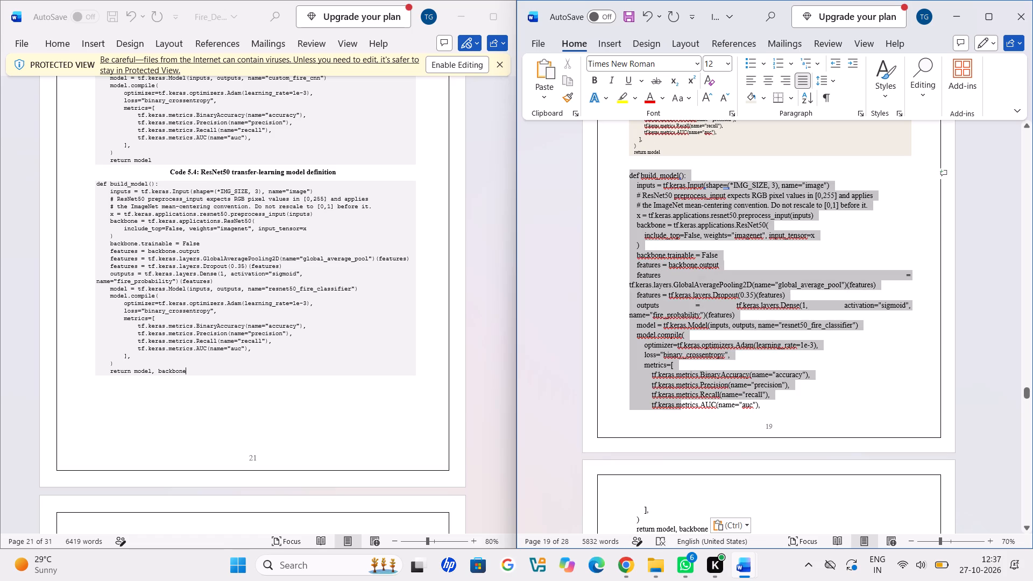
pyautogui.moveTo(655, 500); pyautogui.dragTo(700, 215)
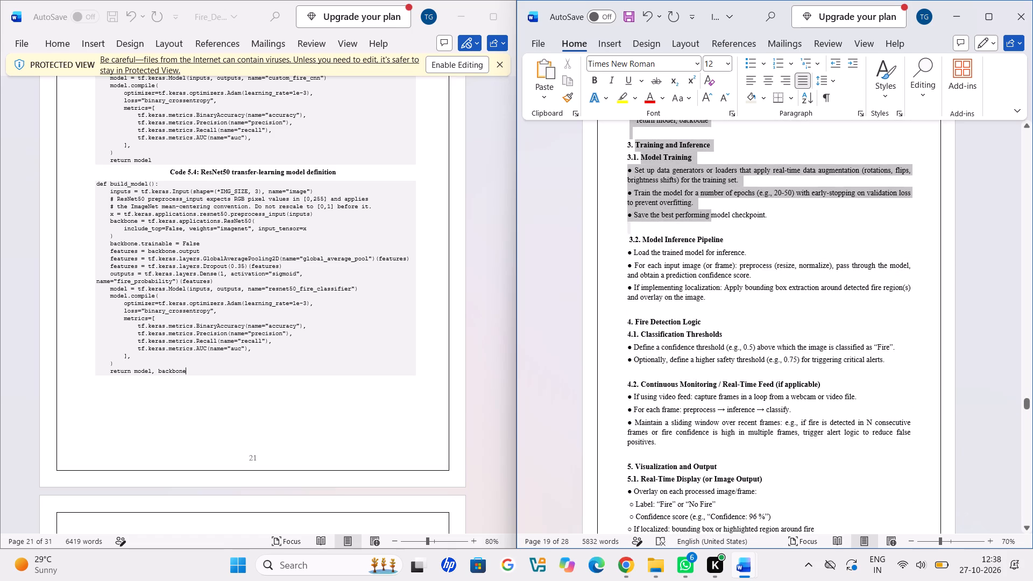
pyautogui.moveTo(700, 215); pyautogui.dragTo(715, 284)
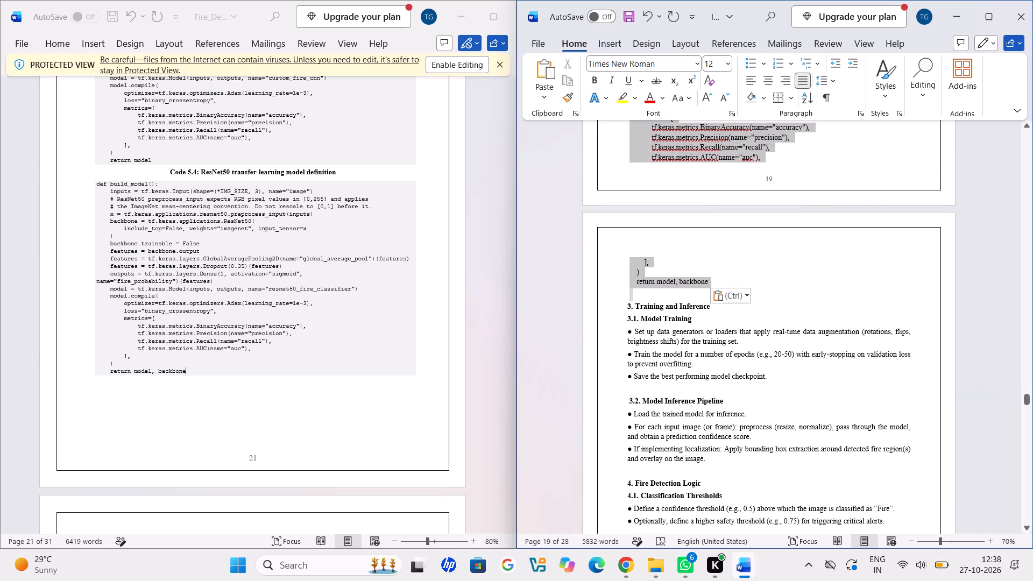
pyautogui.moveTo(715, 284); pyautogui.dragTo(714, 284)
pyautogui.click(806, 243)
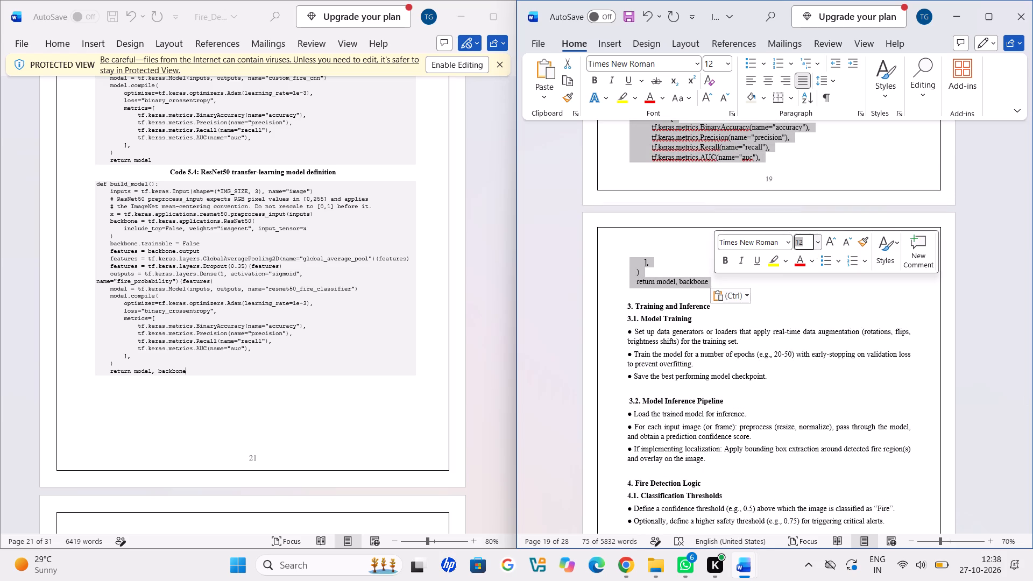
pyautogui.press('BackSpace')
pyautogui.press('8')
# Shade the ResNet50 build_model listing with the light beige theme colour and check the formatted block.
pyautogui.click(765, 98)
pyautogui.click(786, 168)
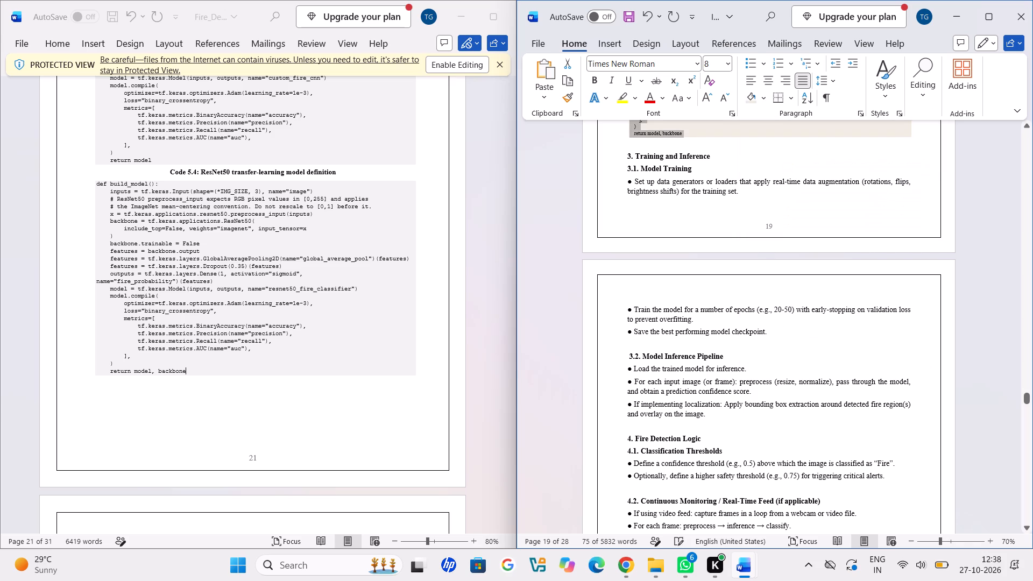
pyautogui.click(736, 172)
pyautogui.scroll(2, 736, 172)
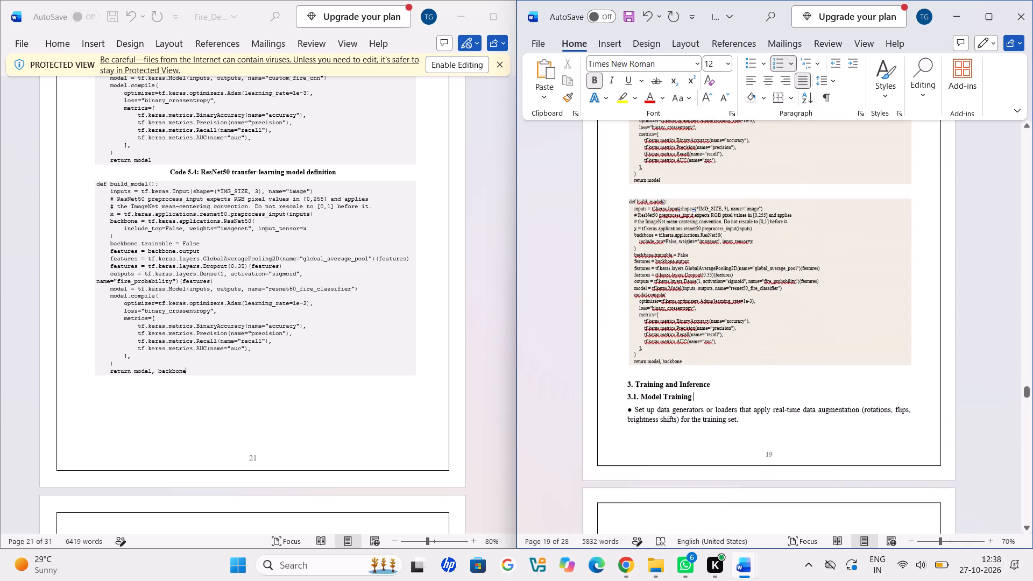
pyautogui.scroll(1, 736, 172)
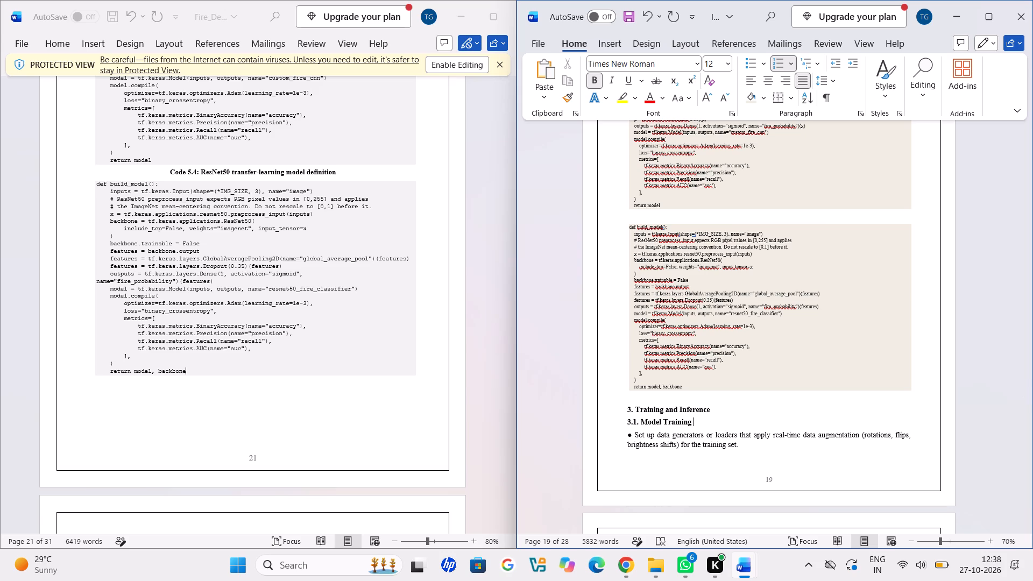
# Look through both reports from section 3. Training and Inference to section 7.2 for the next code listing and its matching place.
pyautogui.scroll(-1, 720, 277)
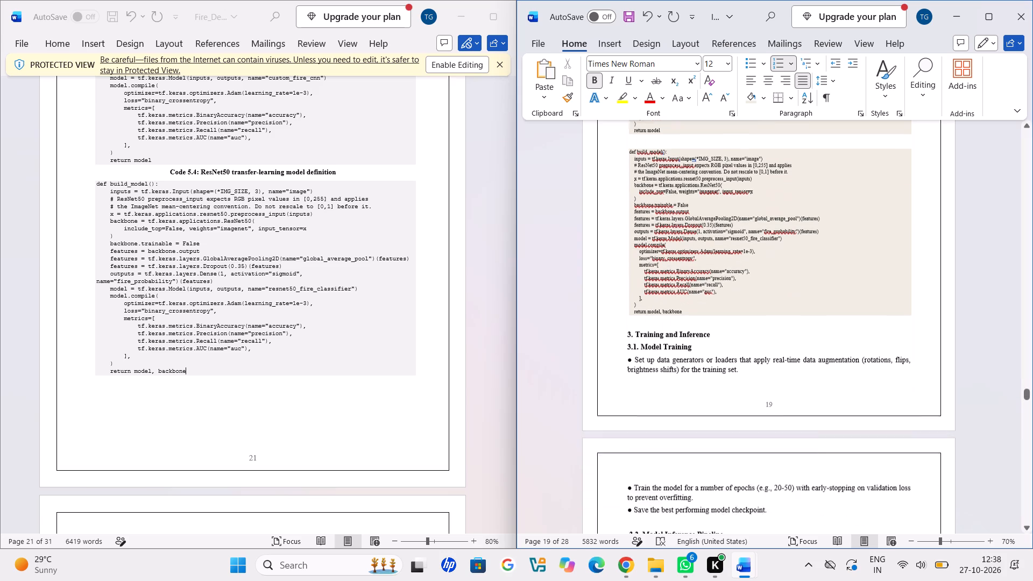
pyautogui.scroll(-1, 720, 277)
pyautogui.scroll(-1, 310, 381)
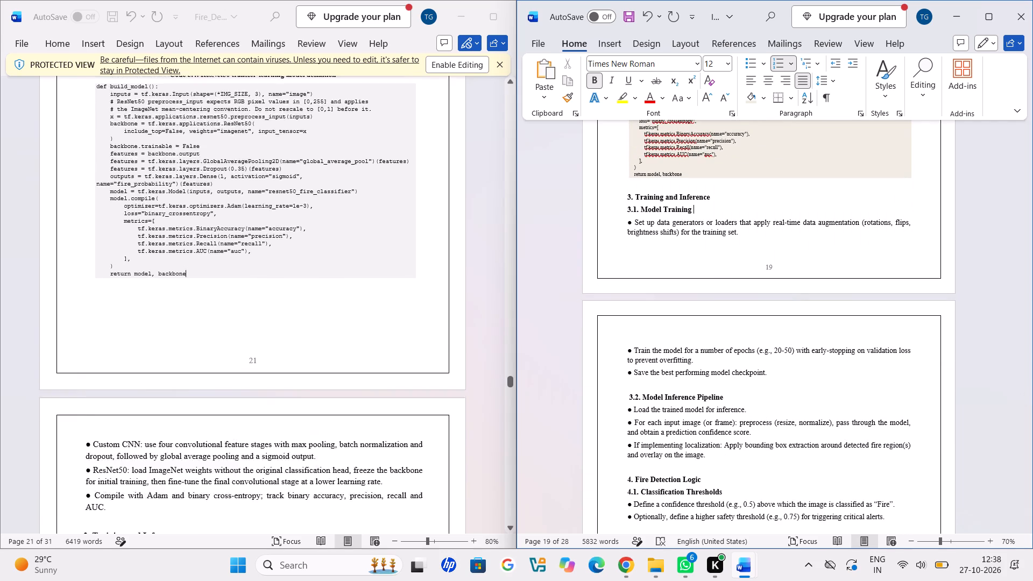
pyautogui.scroll(-2, 310, 381)
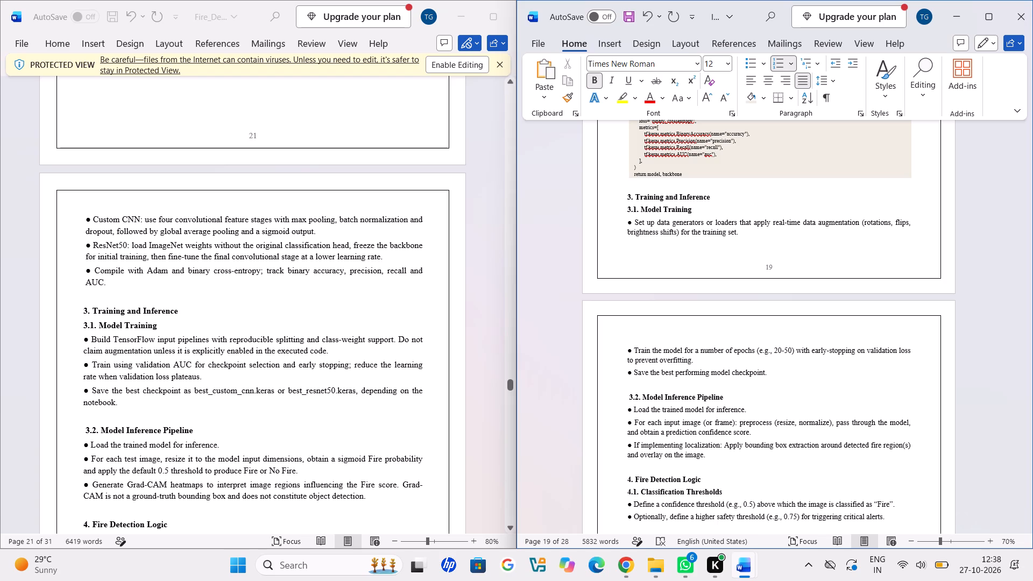
pyautogui.scroll(-3, 204, 370)
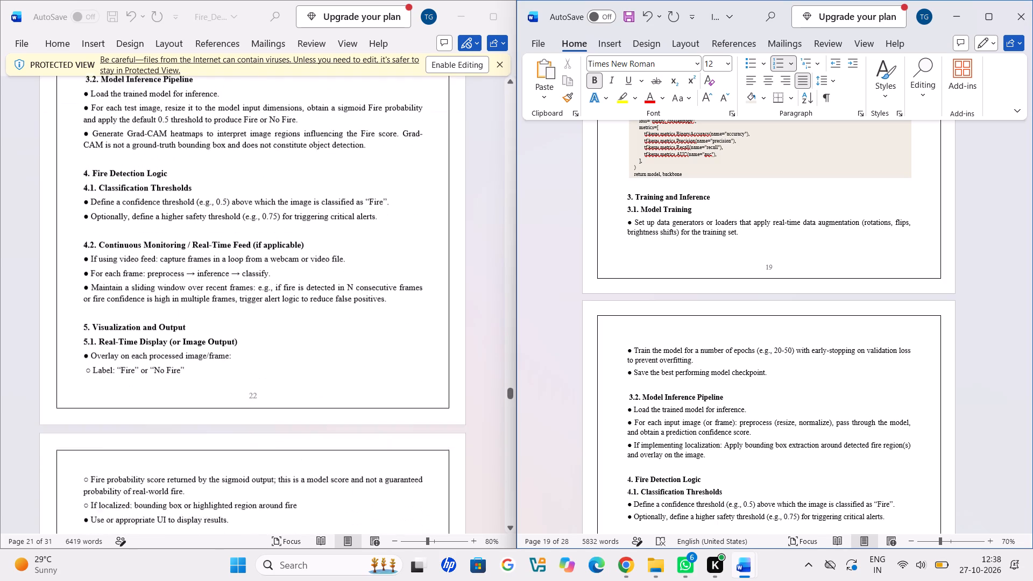
pyautogui.scroll(-5, 204, 370)
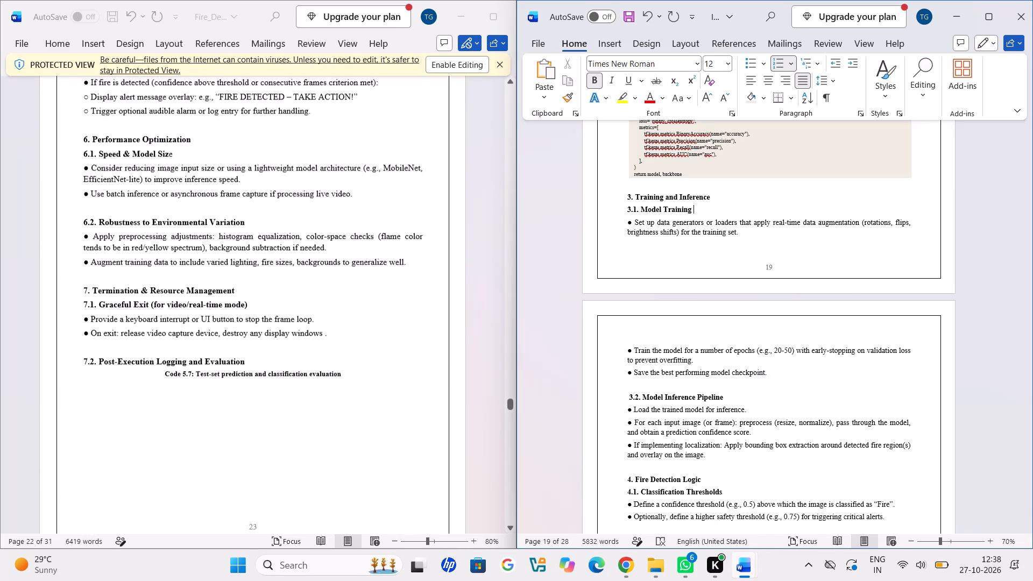
pyautogui.scroll(-3, 204, 370)
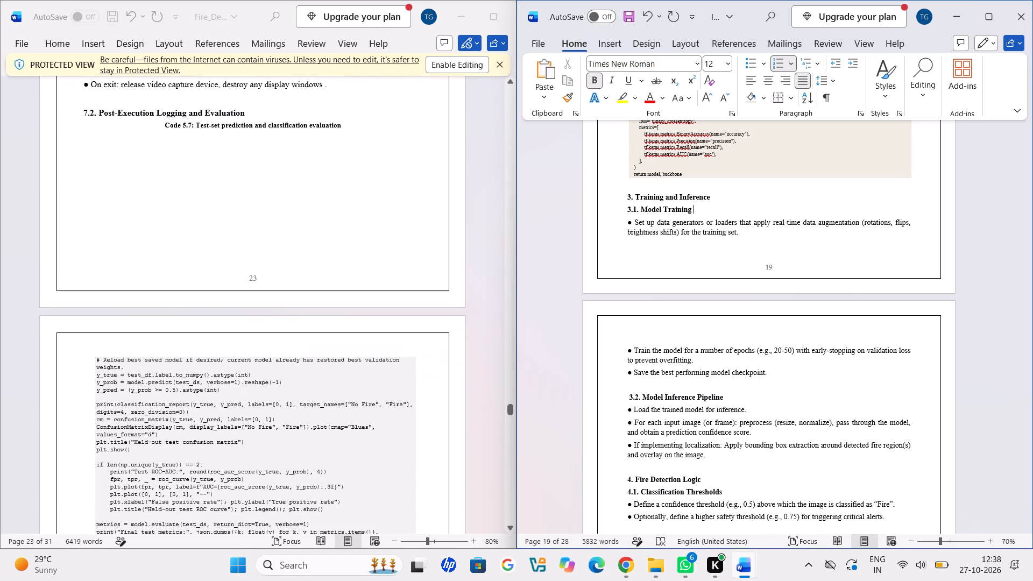
pyautogui.scroll(-1, 204, 370)
pyautogui.scroll(-2, 696, 407)
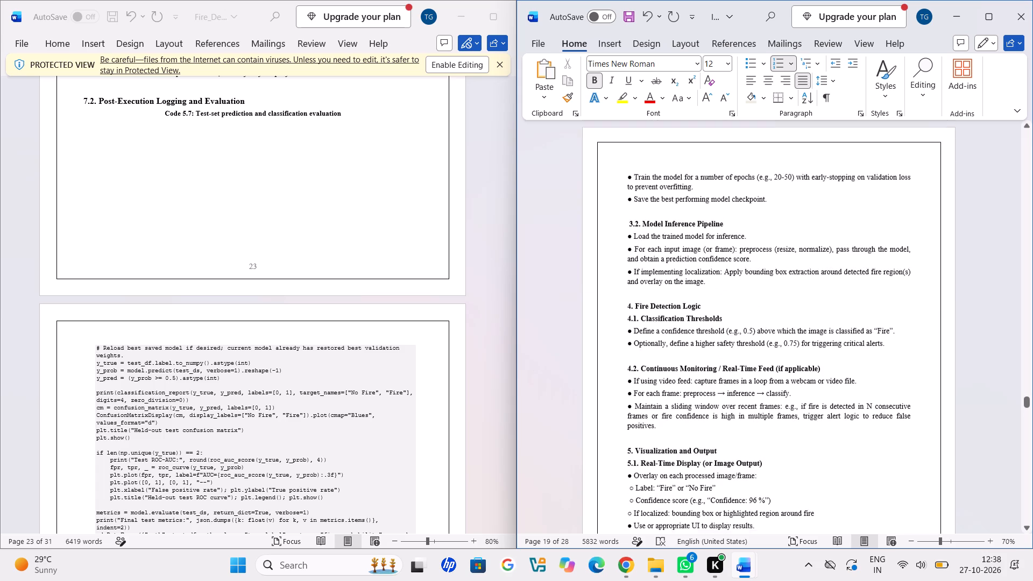
pyautogui.scroll(-5, 696, 407)
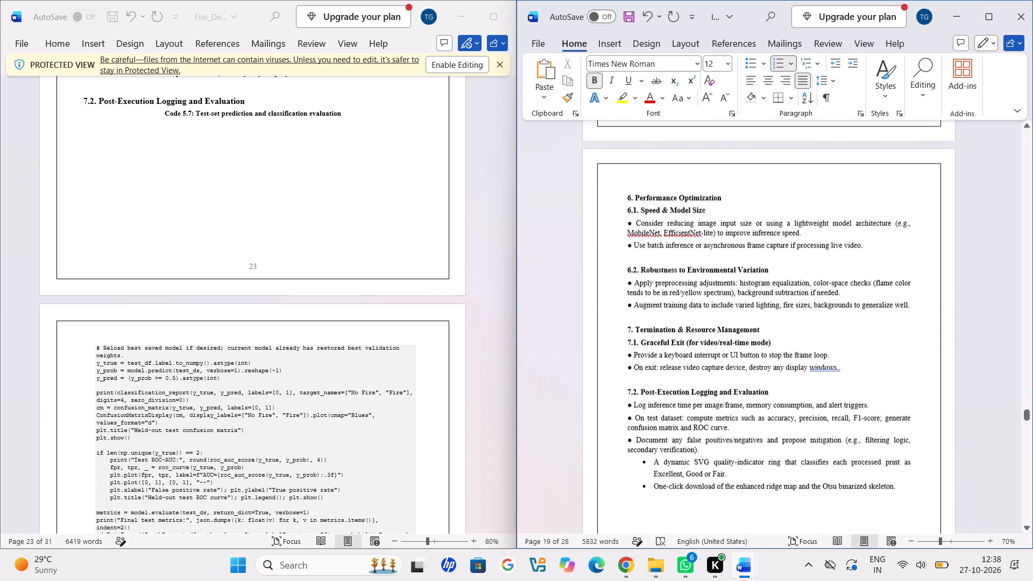
pyautogui.scroll(-1, 696, 407)
# Copy the Code 5.7 test-set prediction listing from the fire detection report onto a new line below section 7.1's "On exit" bullet.
pyautogui.click(867, 316)
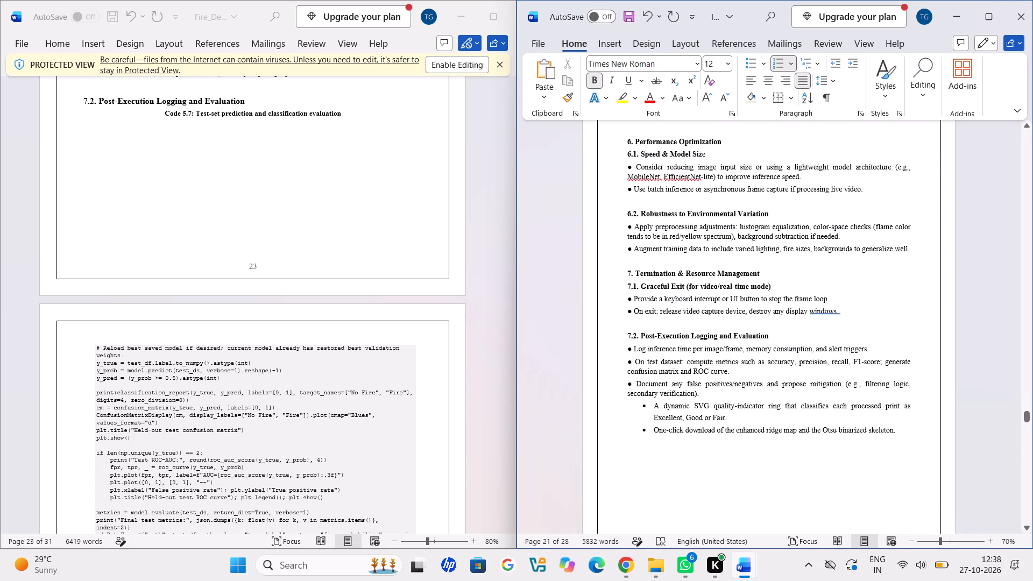
pyautogui.scroll(1, 411, 295)
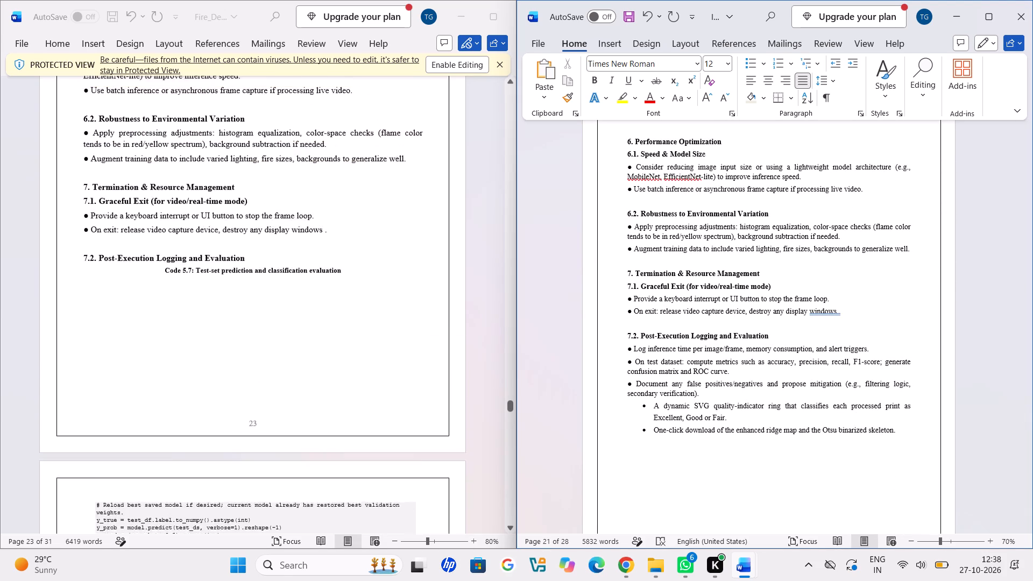
pyautogui.scroll(1, 411, 295)
pyautogui.scroll(-3, 349, 313)
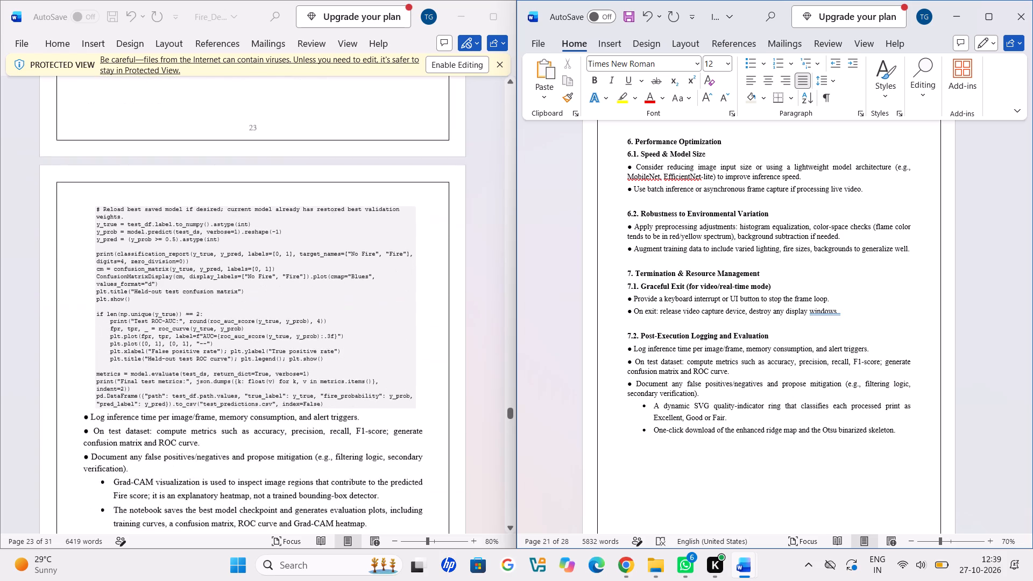
pyautogui.scroll(-1, 349, 313)
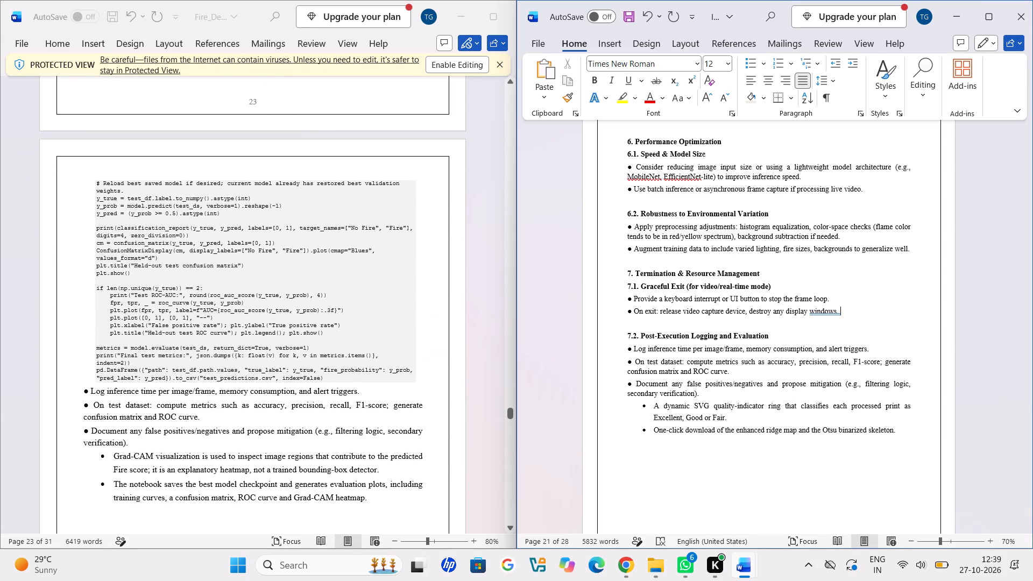
pyautogui.moveTo(96, 183); pyautogui.dragTo(326, 373)
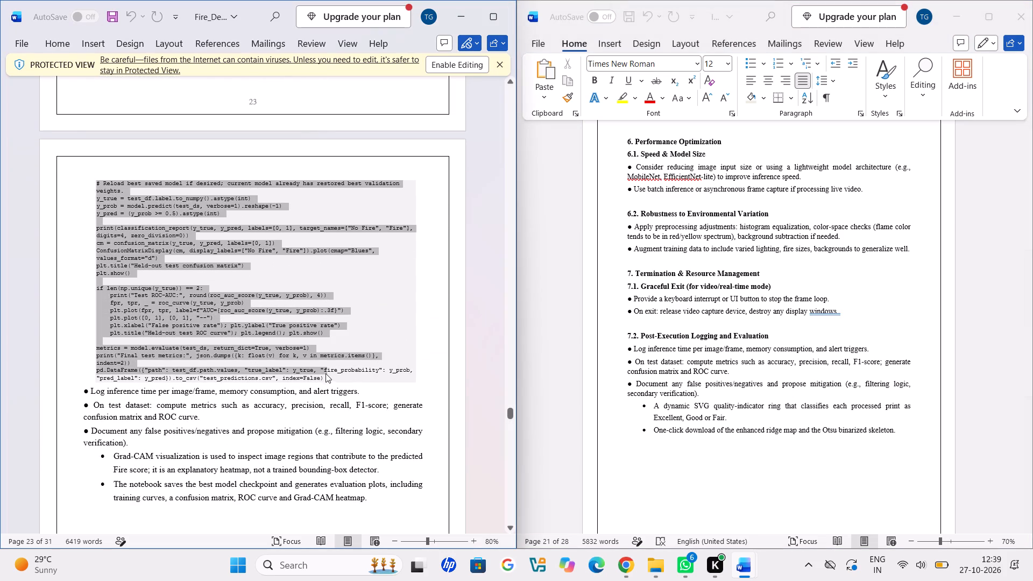
pyautogui.moveTo(326, 373); pyautogui.dragTo(329, 379)
pyautogui.hotkey('ctrl', 'c')
pyautogui.click(329, 379)
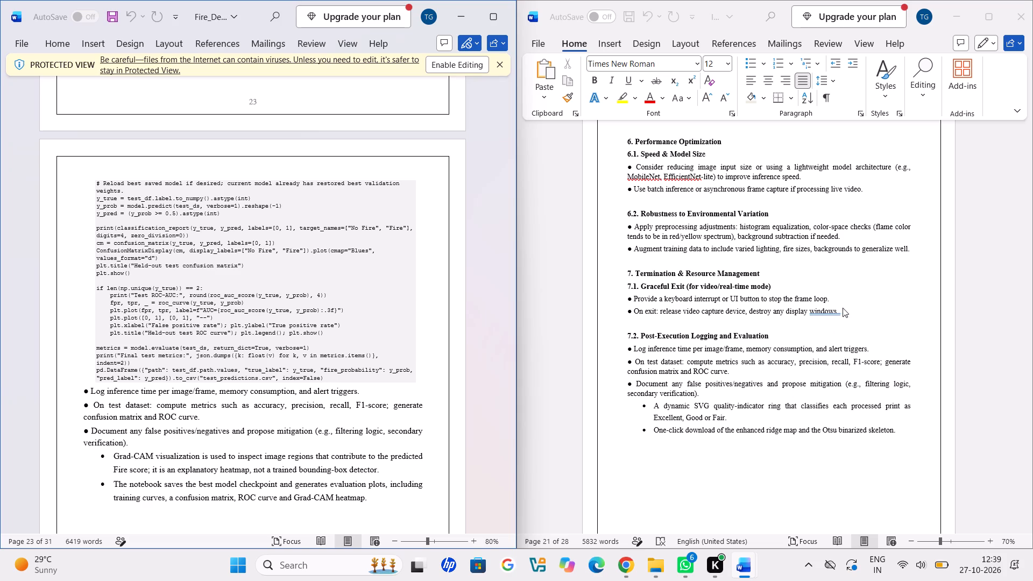
pyautogui.click(859, 305)
pyautogui.hotkey('shift', 'Return')
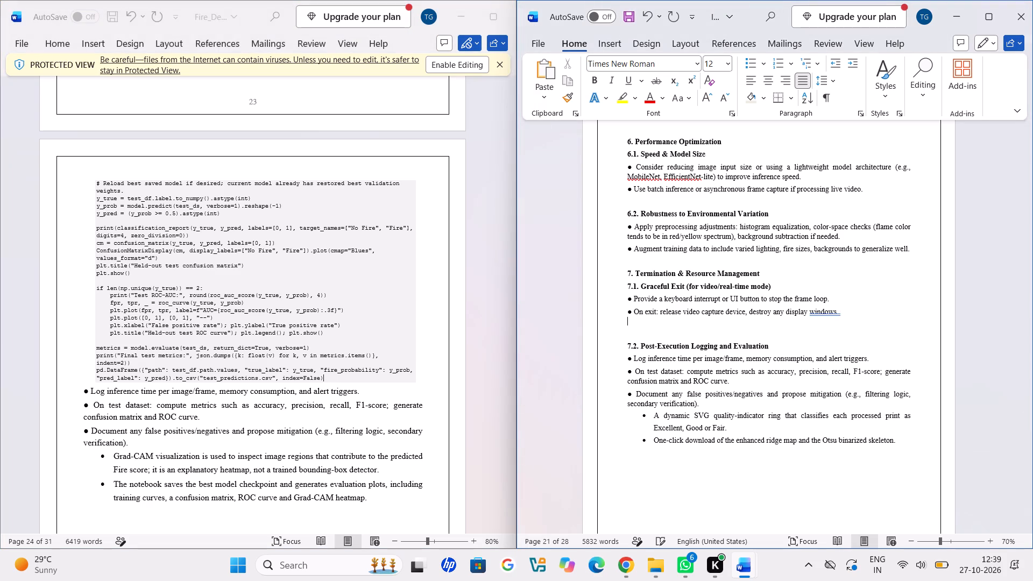
pyautogui.hotkey('ctrl', 'v')
# Set the whole pasted evaluation code, from "# Reload best saved model" to "index=False)", to font size 8.
pyautogui.scroll(-2, 665, 365)
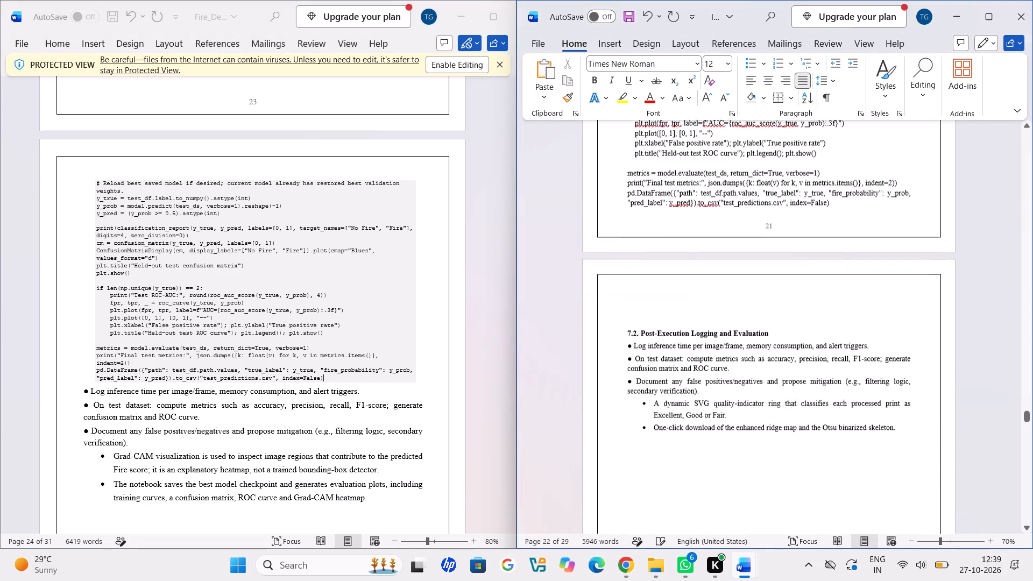
pyautogui.scroll(-1, 665, 365)
pyautogui.scroll(2, 748, 331)
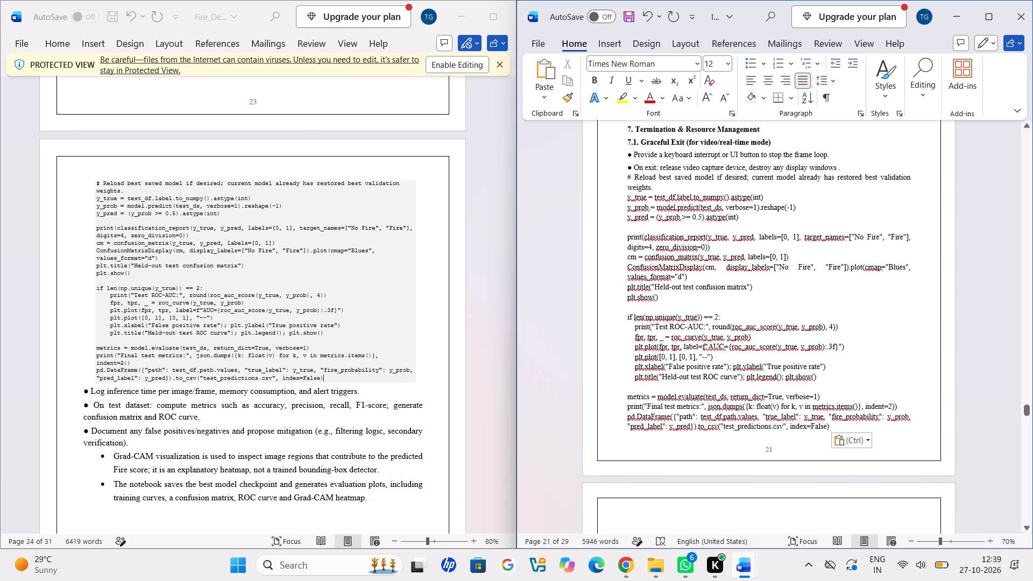
pyautogui.moveTo(626, 177); pyautogui.dragTo(740, 267)
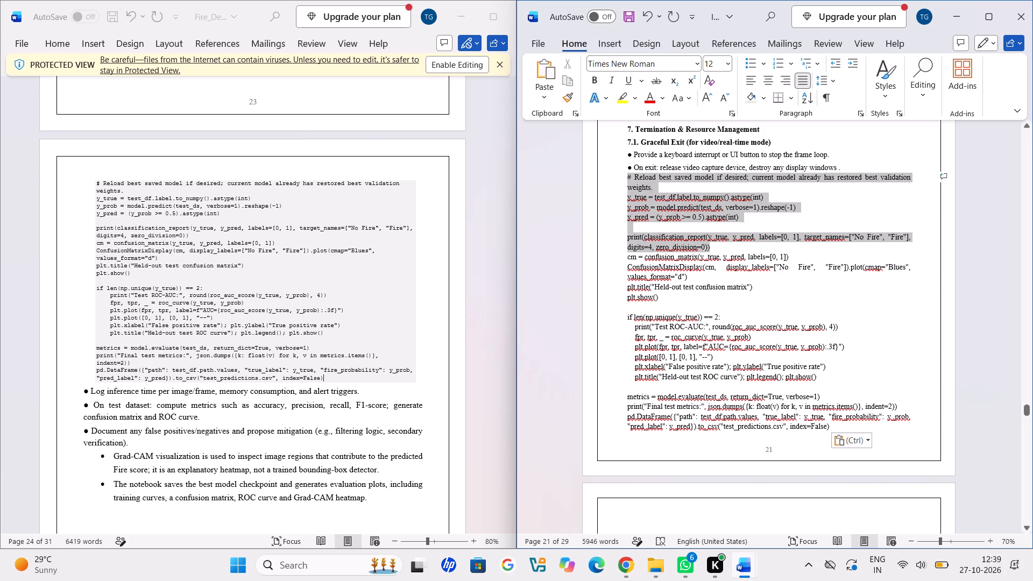
pyautogui.moveTo(740, 267); pyautogui.dragTo(837, 427)
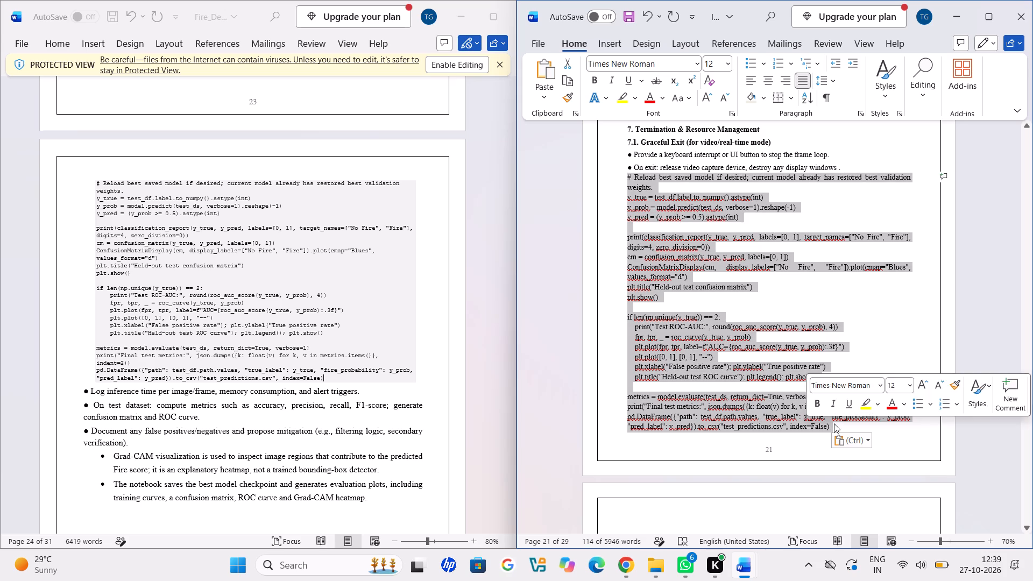
pyautogui.click(717, 65)
pyautogui.press('BackSpace')
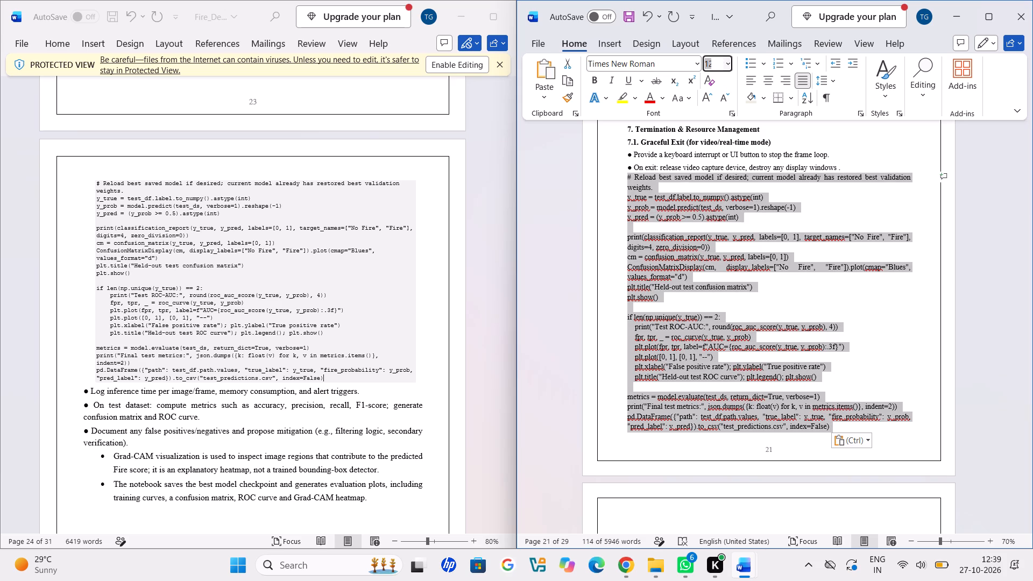
pyautogui.press('8')
pyautogui.click(765, 98)
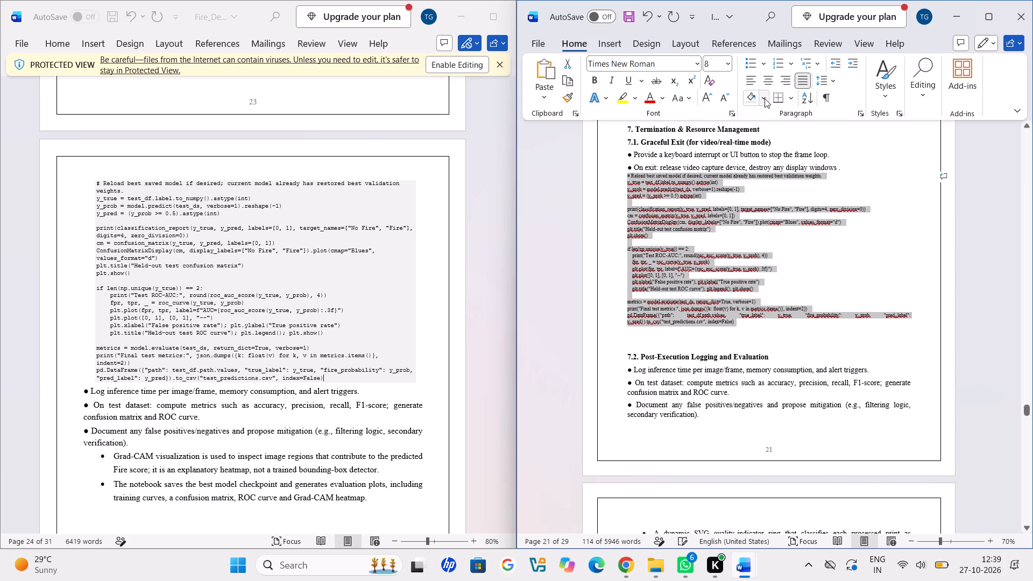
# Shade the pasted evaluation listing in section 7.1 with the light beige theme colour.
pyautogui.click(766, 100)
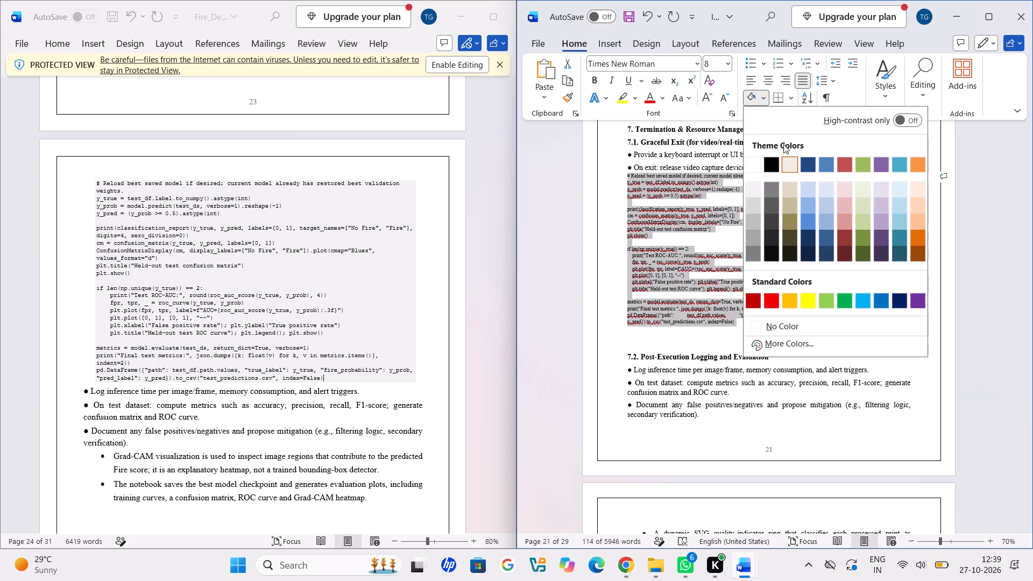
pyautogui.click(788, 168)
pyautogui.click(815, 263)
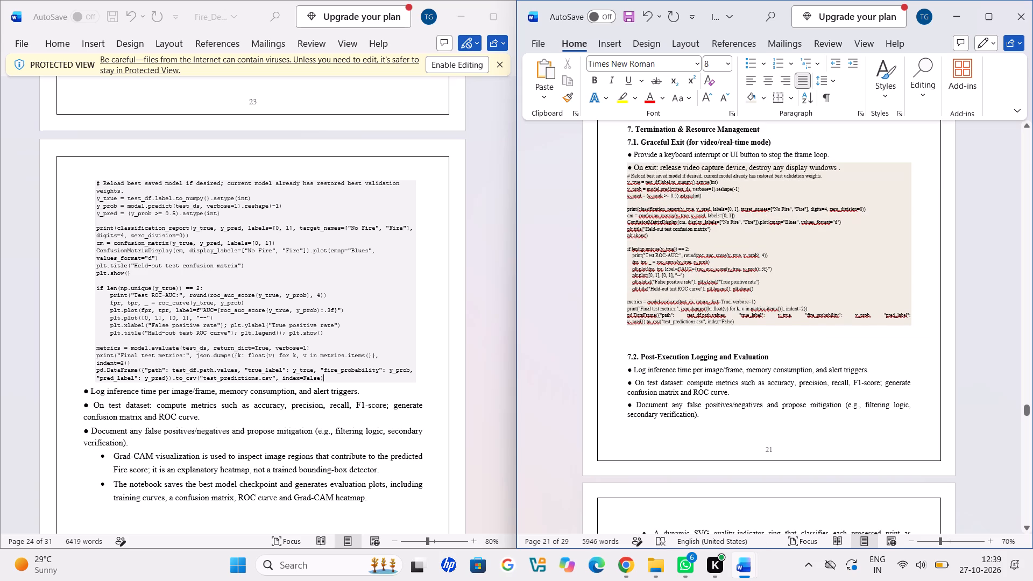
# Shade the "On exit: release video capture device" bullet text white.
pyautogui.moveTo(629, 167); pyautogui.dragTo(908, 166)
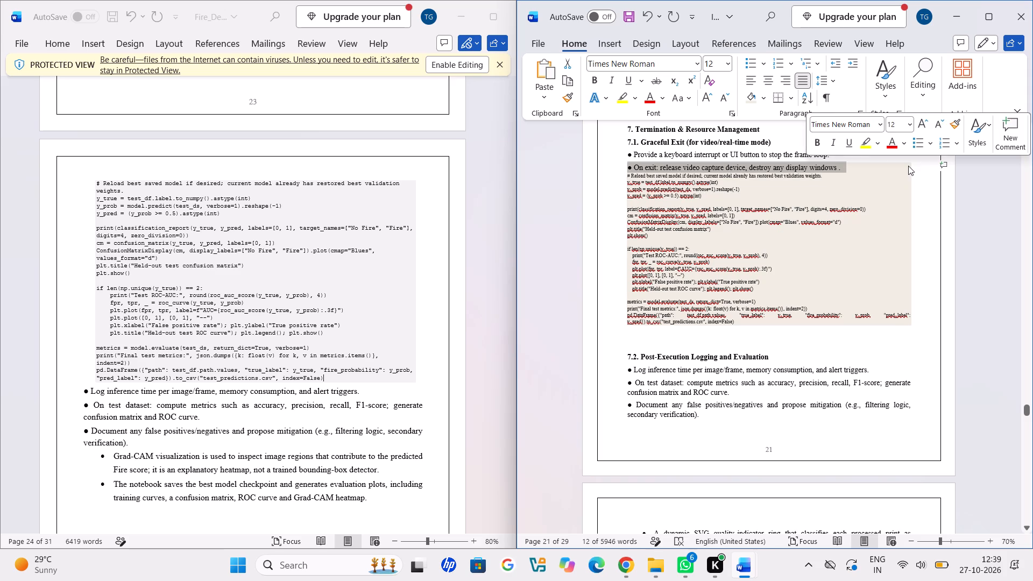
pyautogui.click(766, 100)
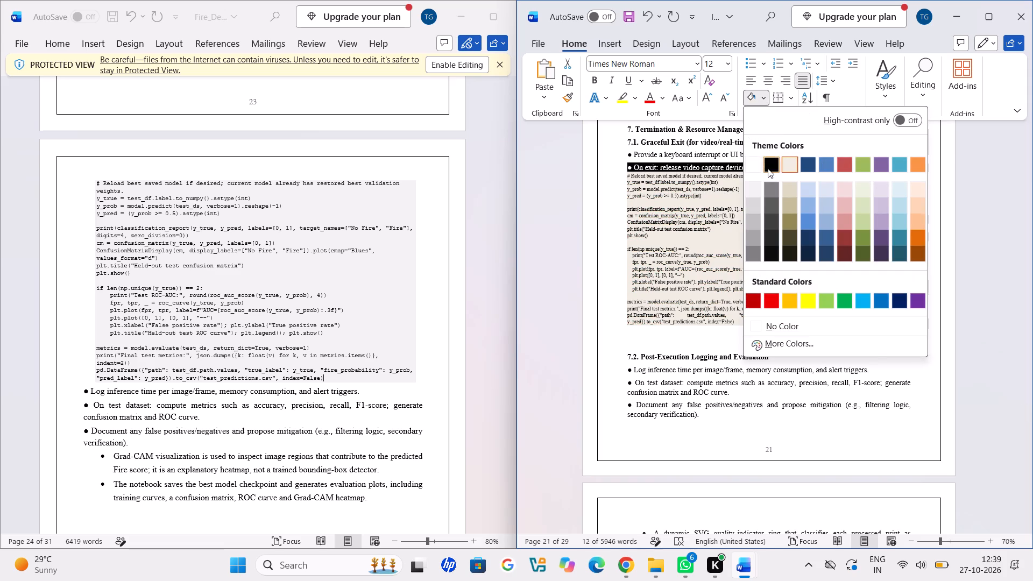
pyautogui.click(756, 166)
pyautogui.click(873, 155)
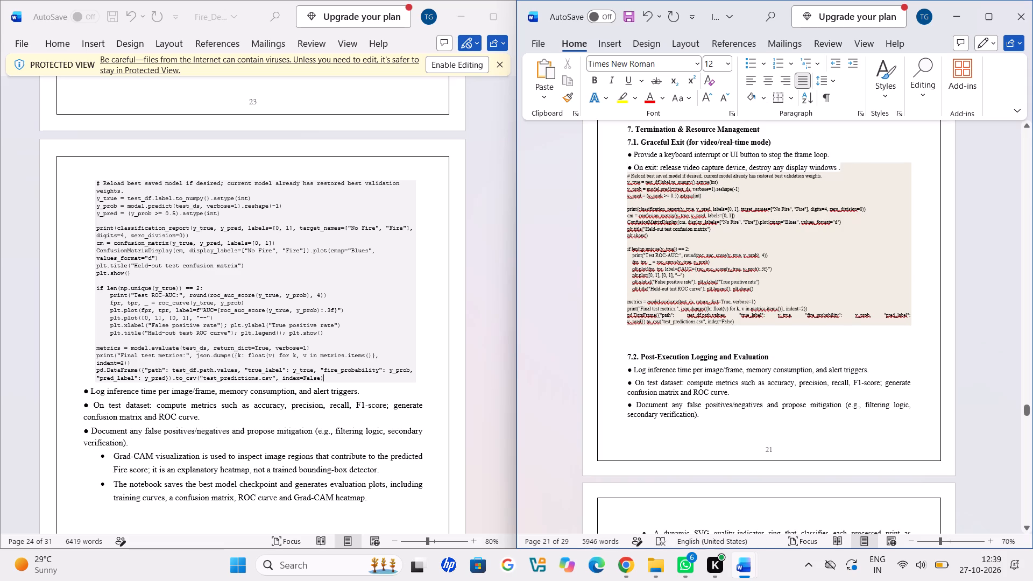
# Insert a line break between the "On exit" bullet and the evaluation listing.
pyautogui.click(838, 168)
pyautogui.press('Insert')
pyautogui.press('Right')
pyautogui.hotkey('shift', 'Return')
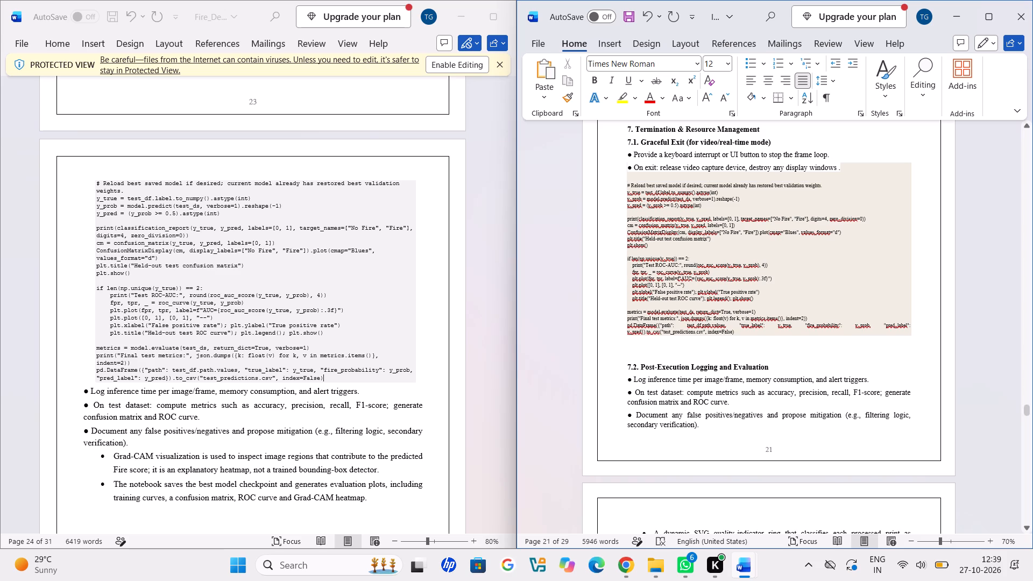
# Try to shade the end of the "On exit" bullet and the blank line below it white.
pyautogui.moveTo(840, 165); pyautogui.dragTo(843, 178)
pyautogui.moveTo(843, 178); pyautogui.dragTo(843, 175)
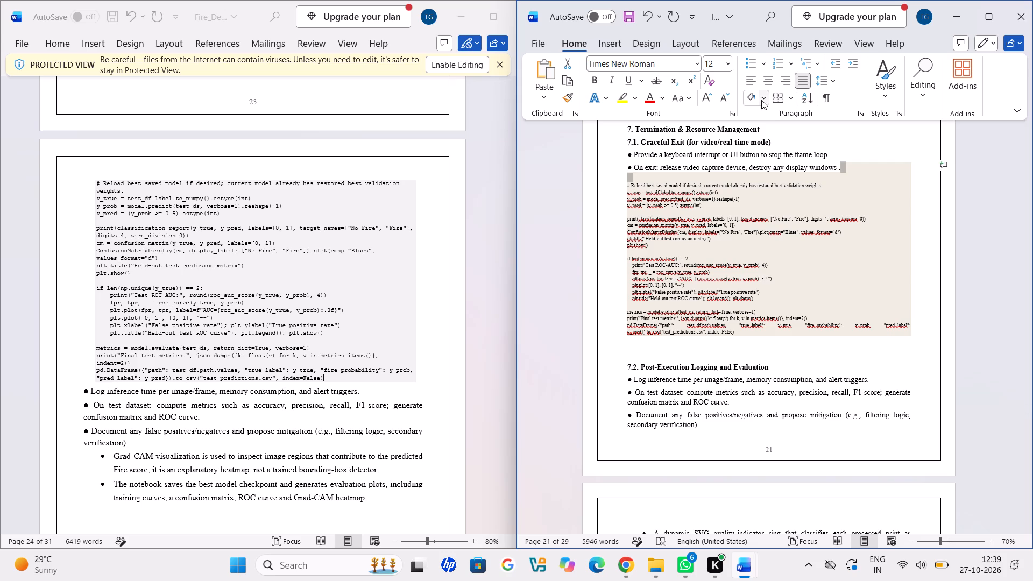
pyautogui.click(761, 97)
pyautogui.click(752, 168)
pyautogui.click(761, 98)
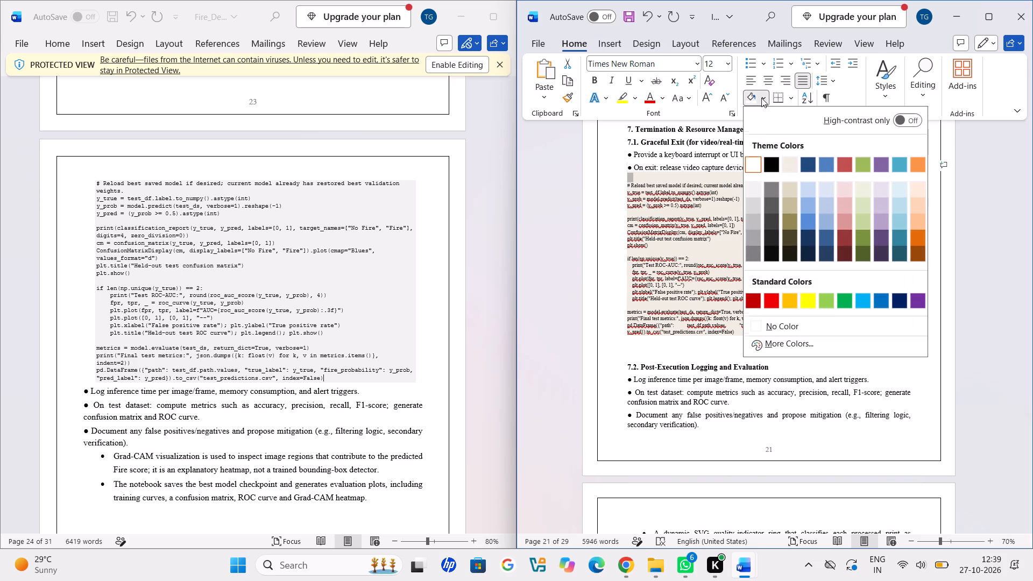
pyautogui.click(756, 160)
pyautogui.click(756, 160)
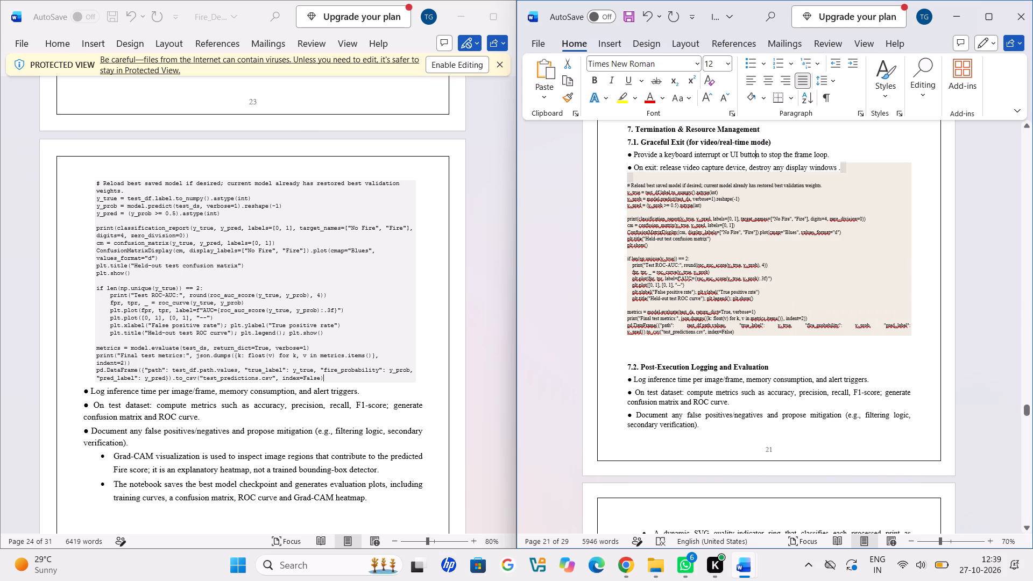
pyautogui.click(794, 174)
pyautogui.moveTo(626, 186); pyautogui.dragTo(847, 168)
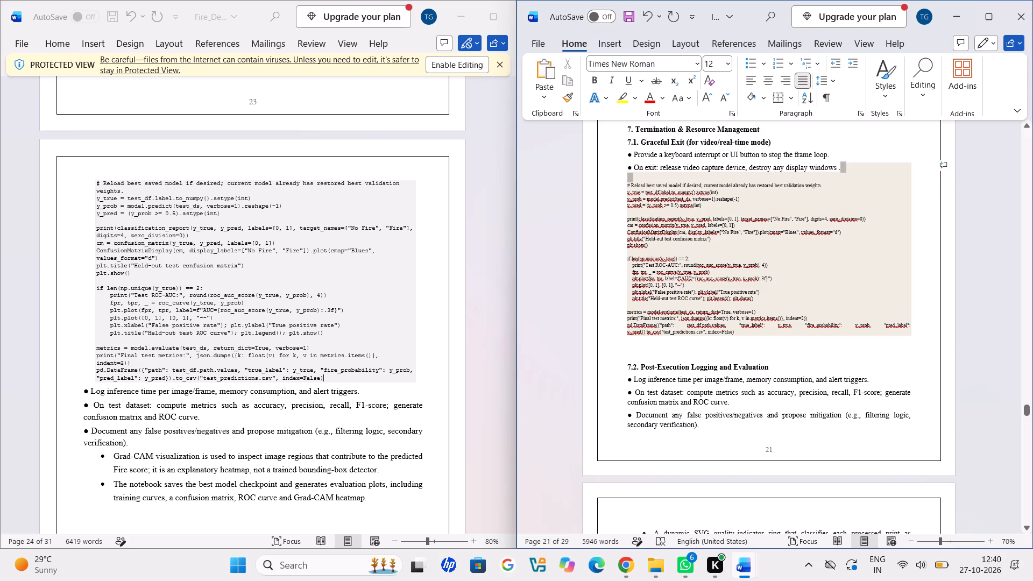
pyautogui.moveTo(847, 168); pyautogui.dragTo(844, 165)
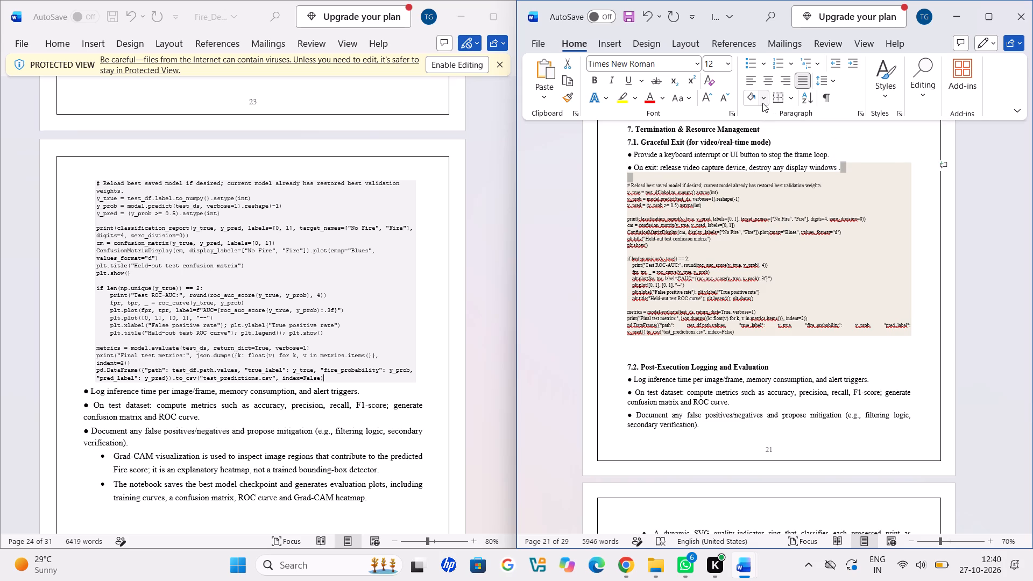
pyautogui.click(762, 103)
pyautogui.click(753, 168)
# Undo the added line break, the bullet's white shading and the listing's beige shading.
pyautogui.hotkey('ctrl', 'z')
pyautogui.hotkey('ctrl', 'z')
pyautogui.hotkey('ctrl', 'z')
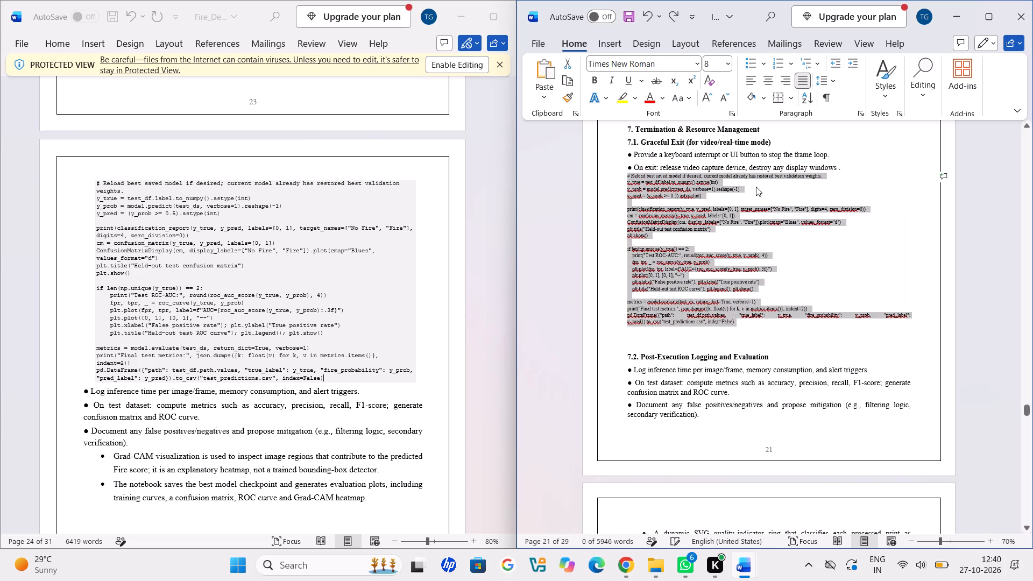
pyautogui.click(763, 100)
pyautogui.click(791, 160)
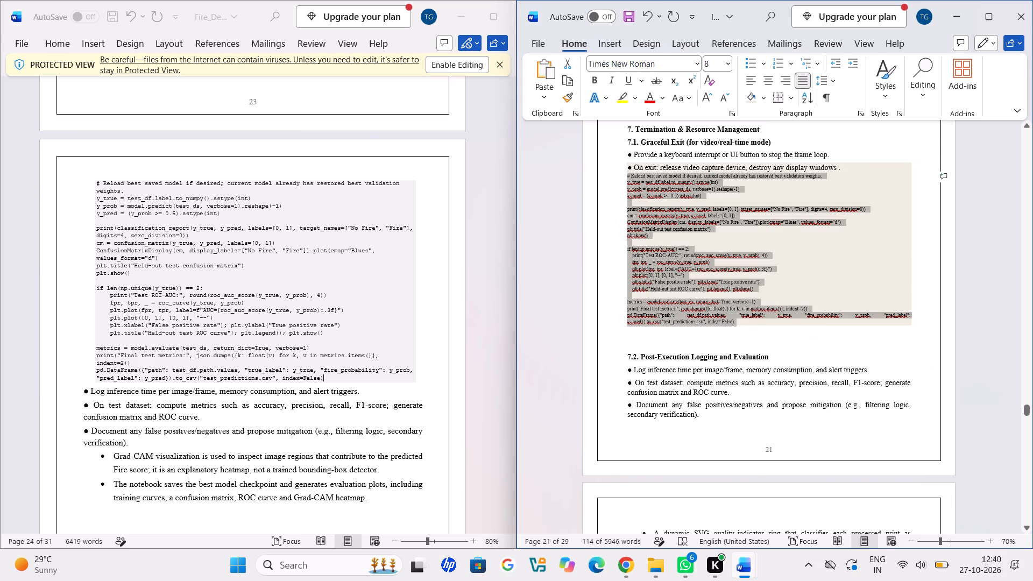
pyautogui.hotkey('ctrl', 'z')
# Insert a line break after the "On exit" bullet to separate it from the unshaded evaluation listing.
pyautogui.click(845, 166)
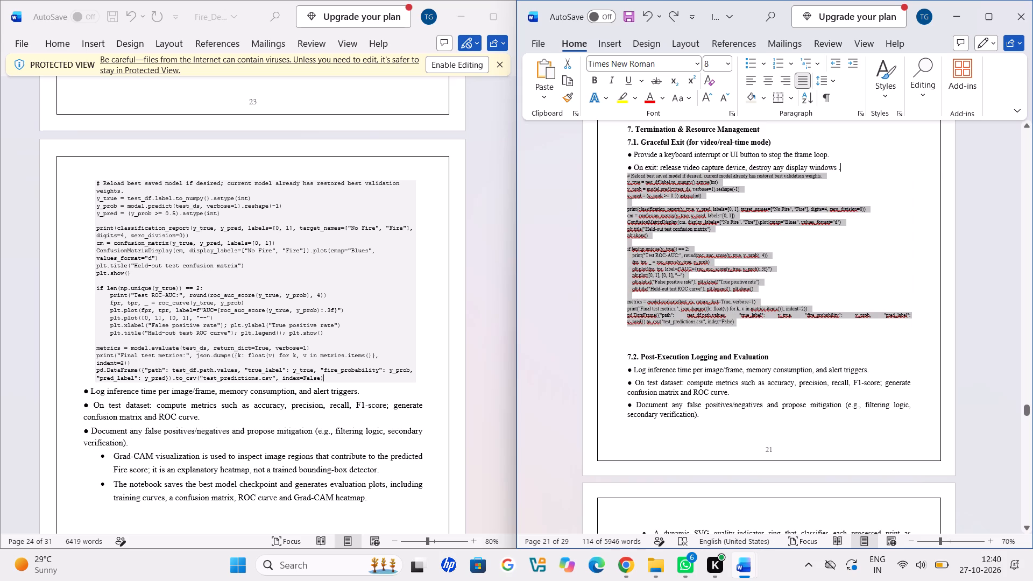
pyautogui.hotkey('shift', 'Return')
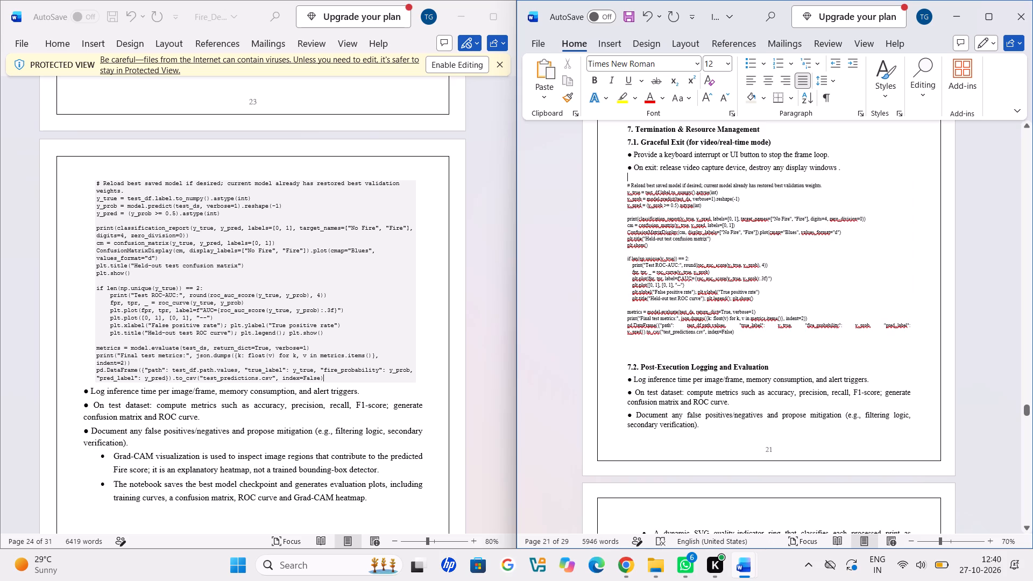
# Shade the whole evaluation listing below the "On exit" bullet with the light beige theme colour.
pyautogui.click(624, 186)
pyautogui.moveTo(626, 186); pyautogui.dragTo(938, 333)
pyautogui.click(763, 100)
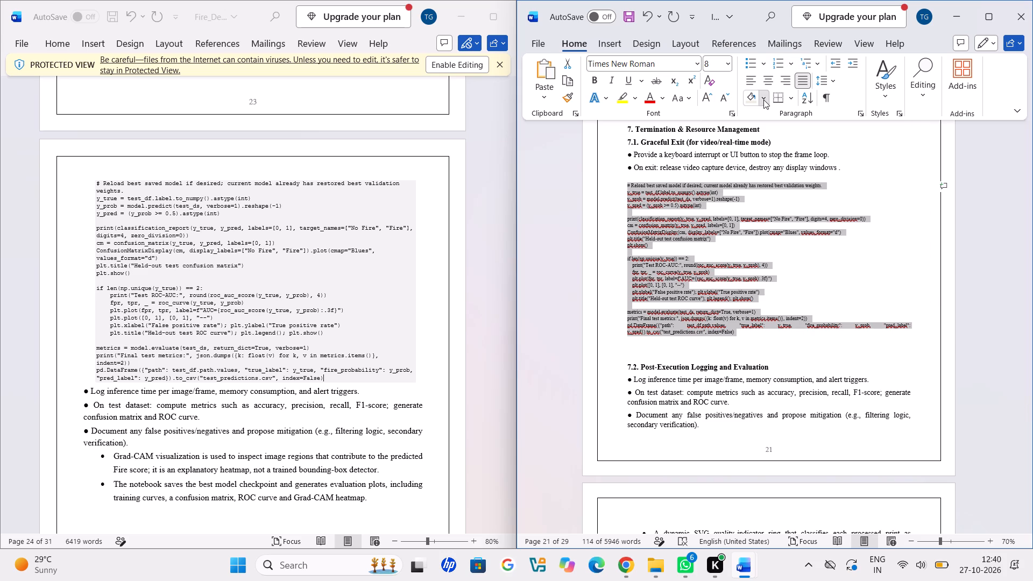
pyautogui.click(790, 161)
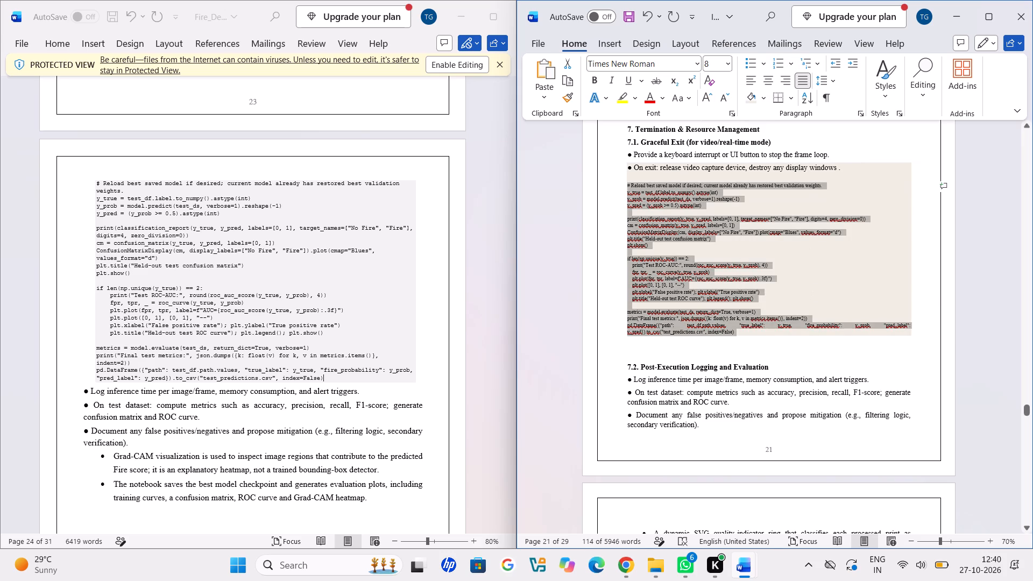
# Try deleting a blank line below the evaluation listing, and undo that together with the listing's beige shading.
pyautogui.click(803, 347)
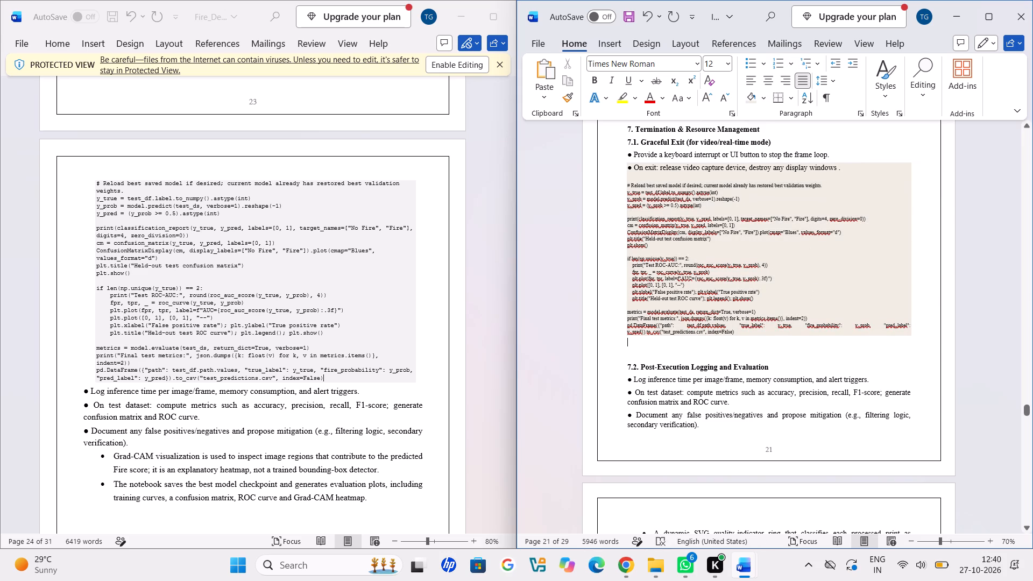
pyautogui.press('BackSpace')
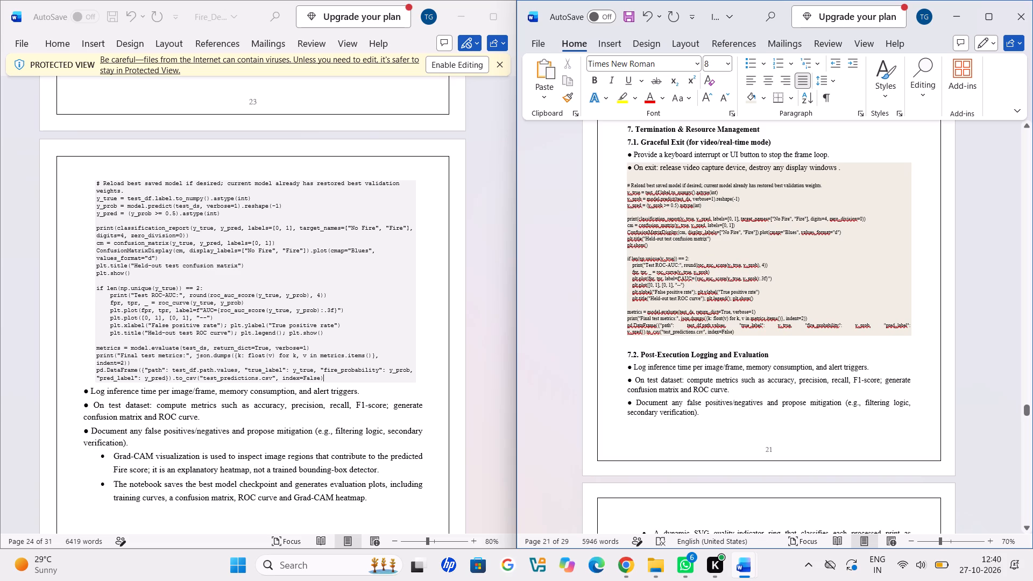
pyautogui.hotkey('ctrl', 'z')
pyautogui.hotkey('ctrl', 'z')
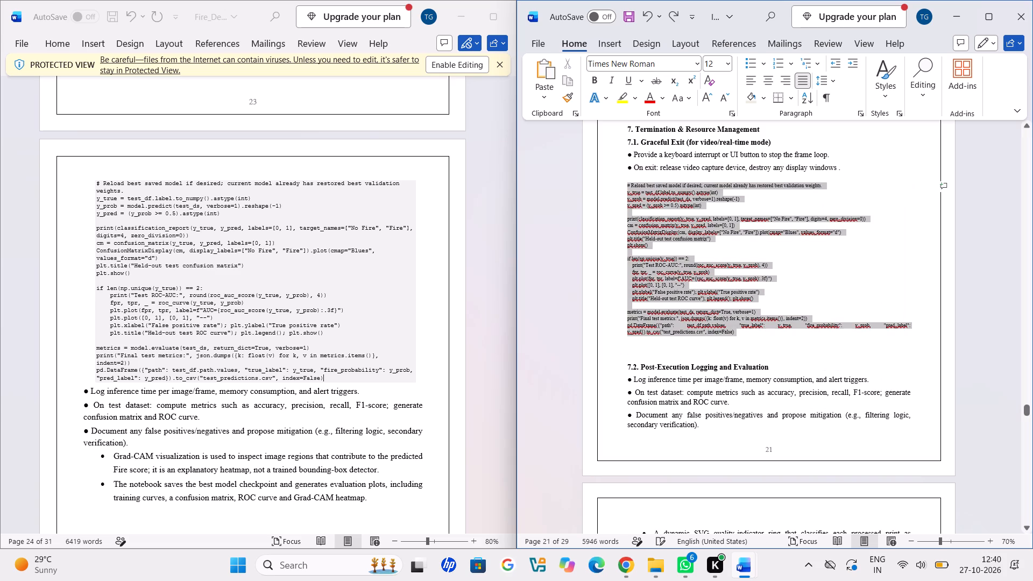
# Shade the evaluation listing from its first y_true line through the to_csv line with the light beige theme colour.
pyautogui.click(613, 236)
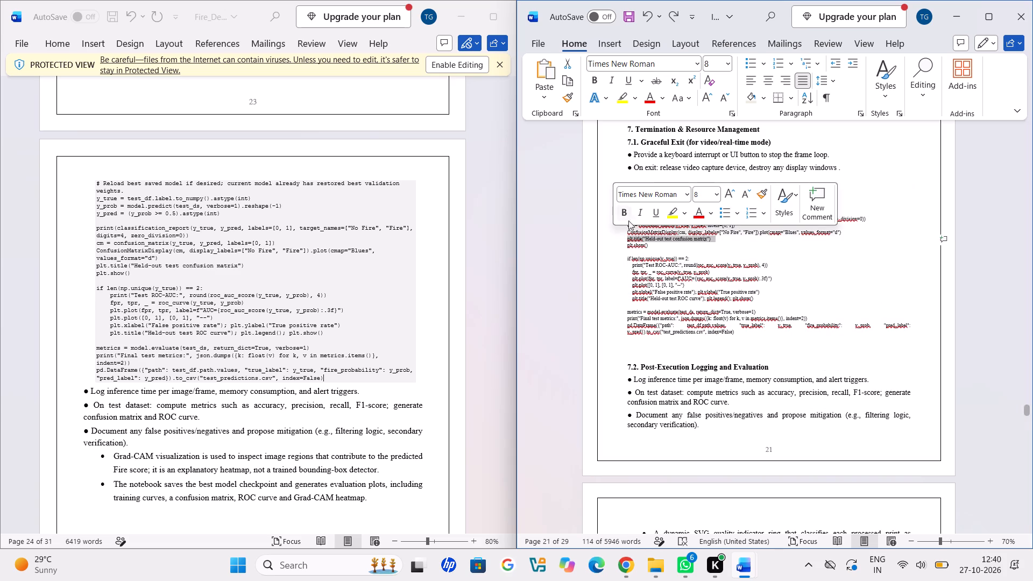
pyautogui.click(621, 263)
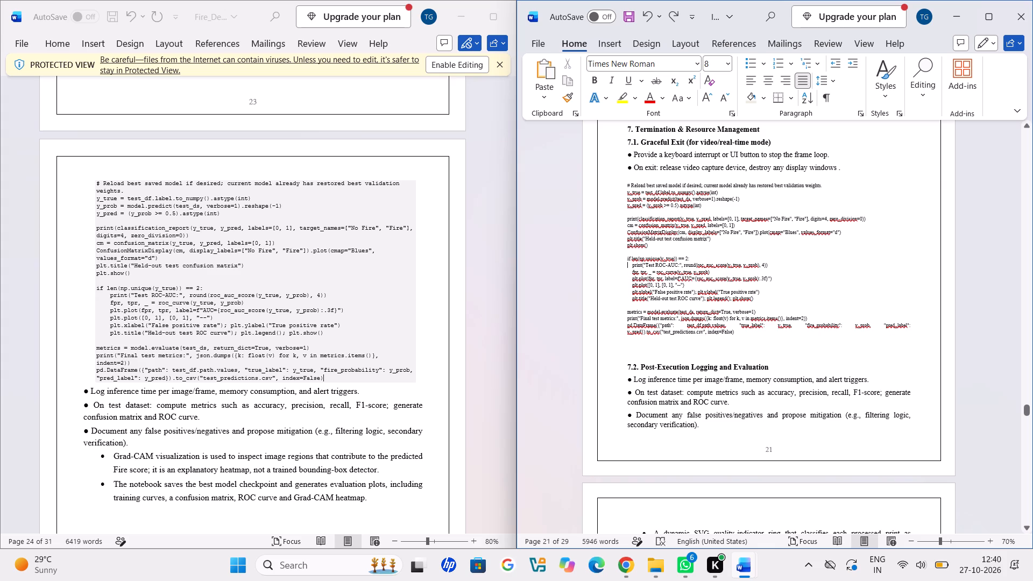
pyautogui.moveTo(626, 194); pyautogui.dragTo(714, 299)
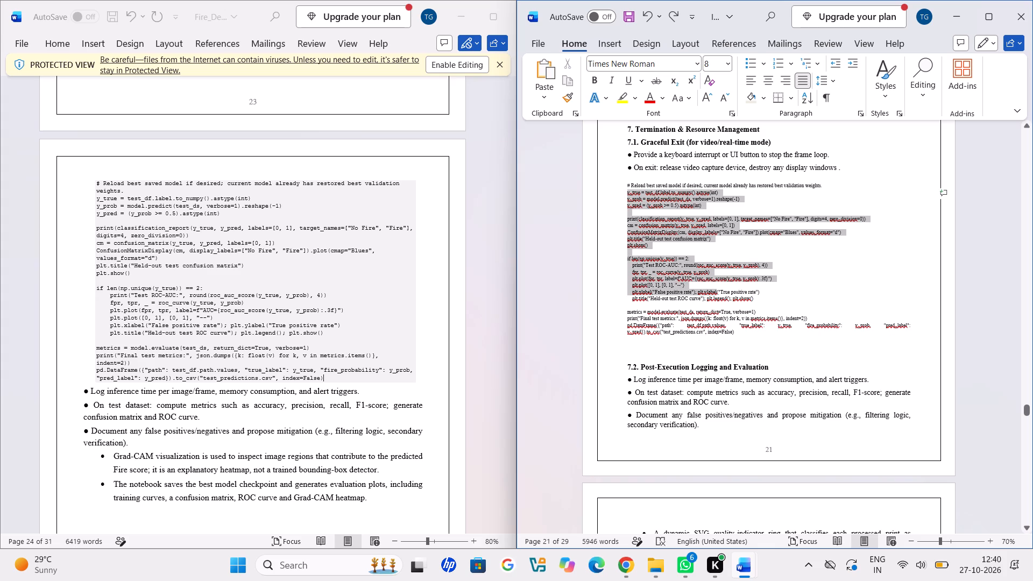
pyautogui.moveTo(714, 299); pyautogui.dragTo(742, 334)
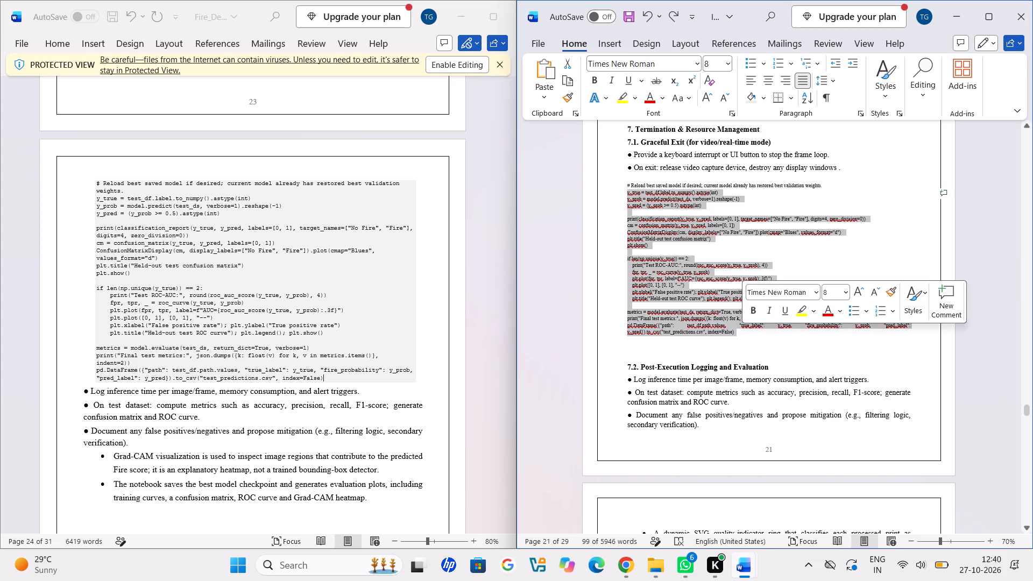
pyautogui.click(767, 99)
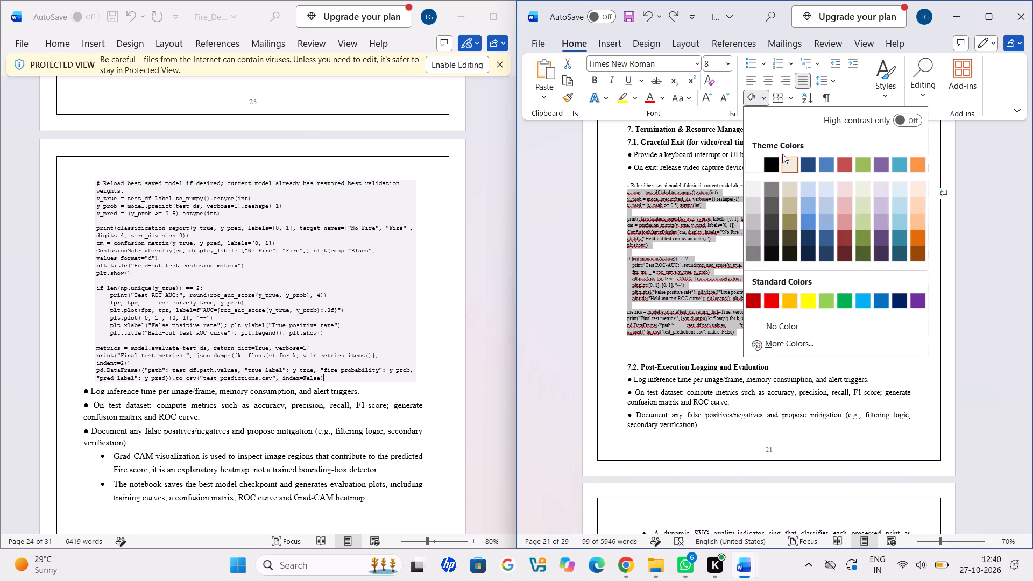
pyautogui.click(790, 162)
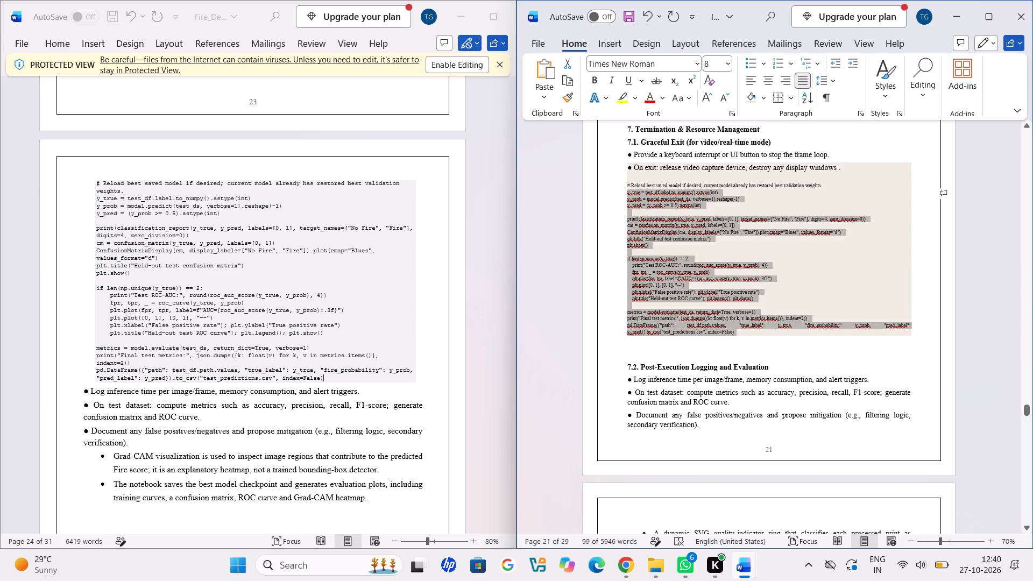
# Delete the blank line between the "On exit" bullet and the evaluation listing in section 7.1.
pyautogui.click(599, 259)
pyautogui.click(881, 239)
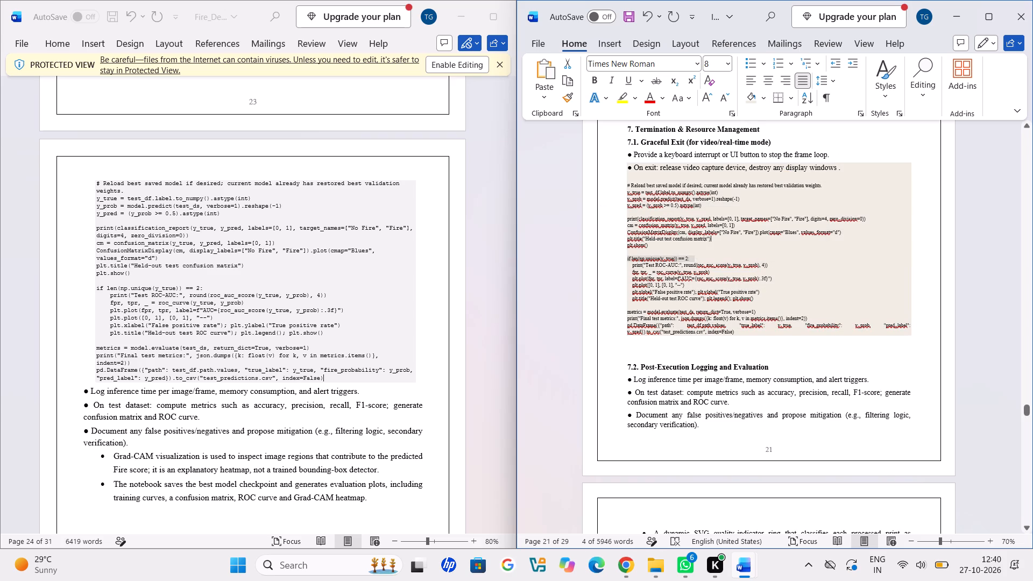
pyautogui.click(630, 178)
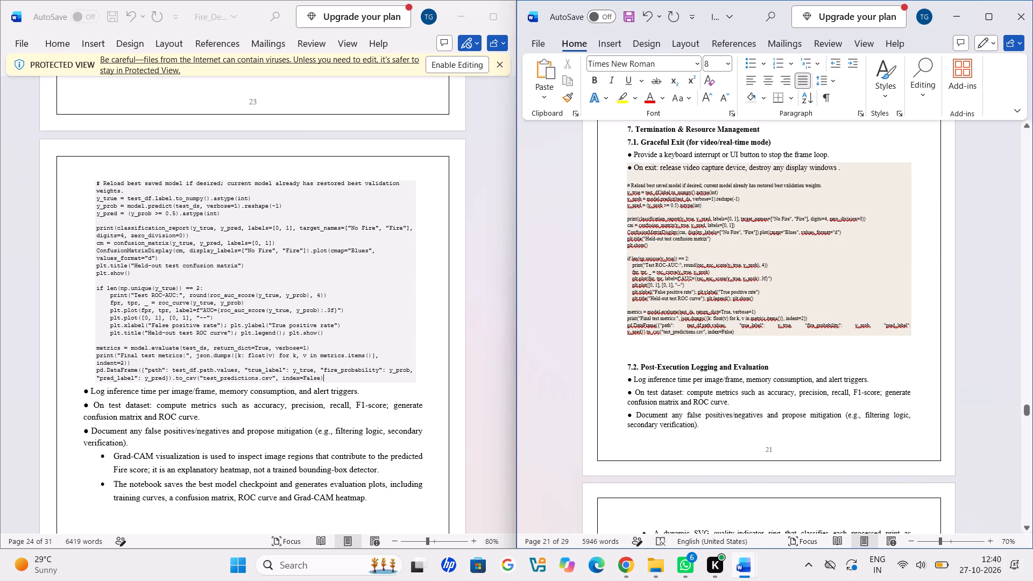
pyautogui.press('BackSpace')
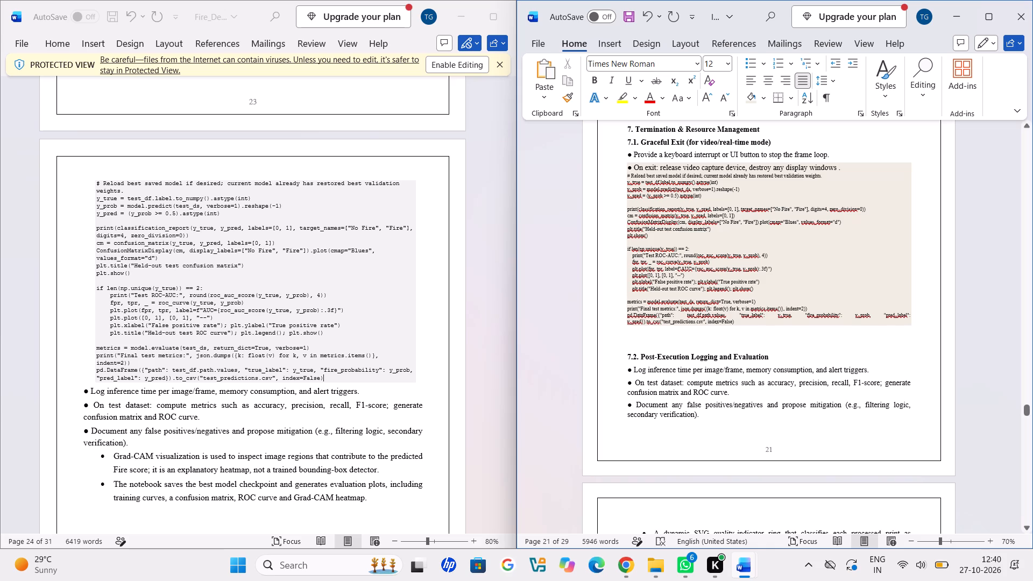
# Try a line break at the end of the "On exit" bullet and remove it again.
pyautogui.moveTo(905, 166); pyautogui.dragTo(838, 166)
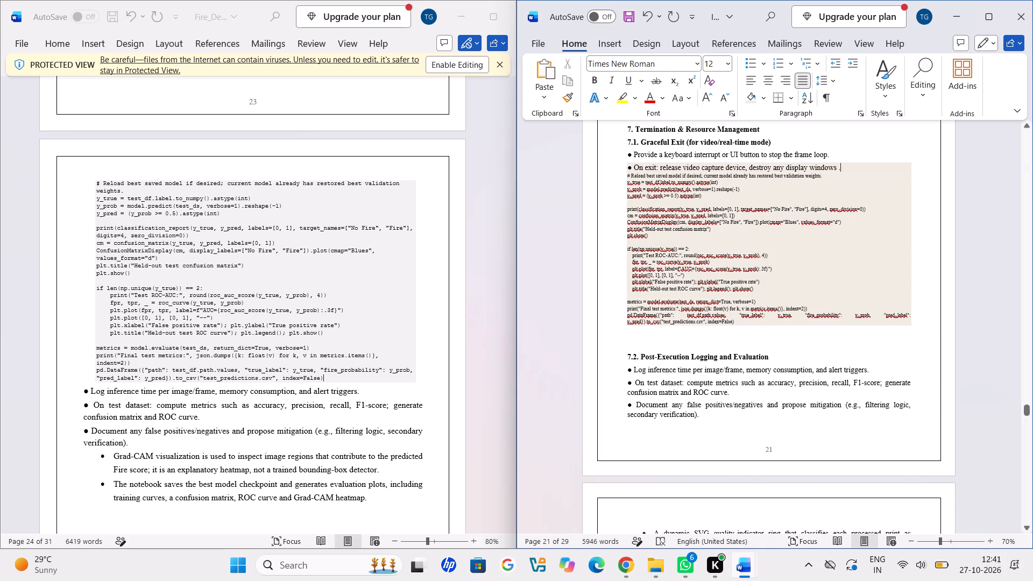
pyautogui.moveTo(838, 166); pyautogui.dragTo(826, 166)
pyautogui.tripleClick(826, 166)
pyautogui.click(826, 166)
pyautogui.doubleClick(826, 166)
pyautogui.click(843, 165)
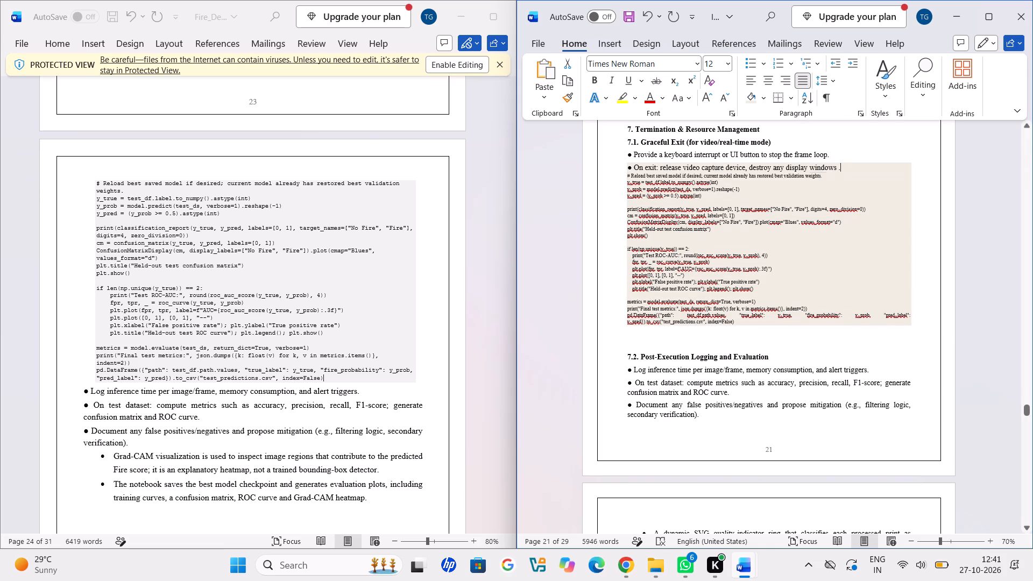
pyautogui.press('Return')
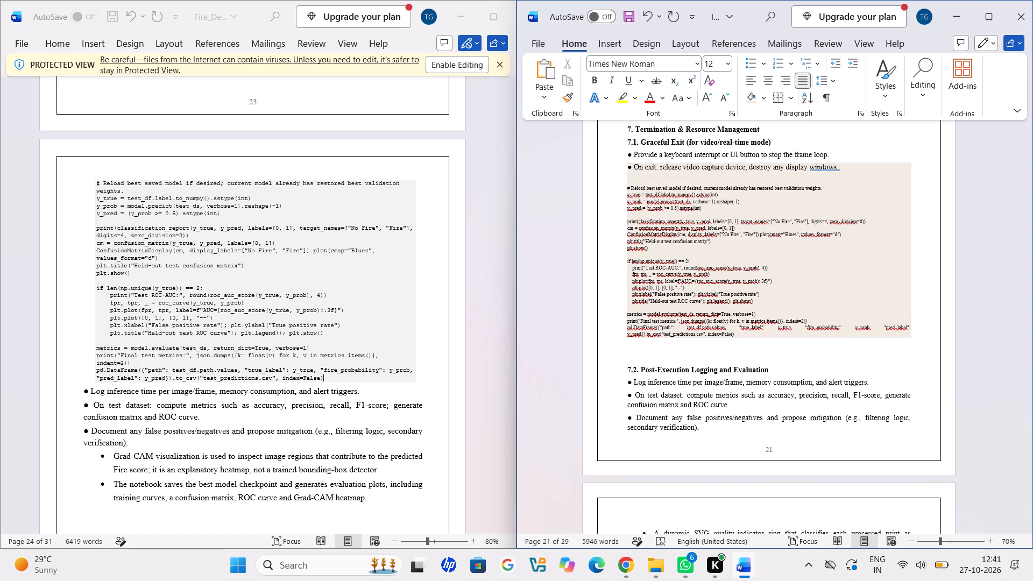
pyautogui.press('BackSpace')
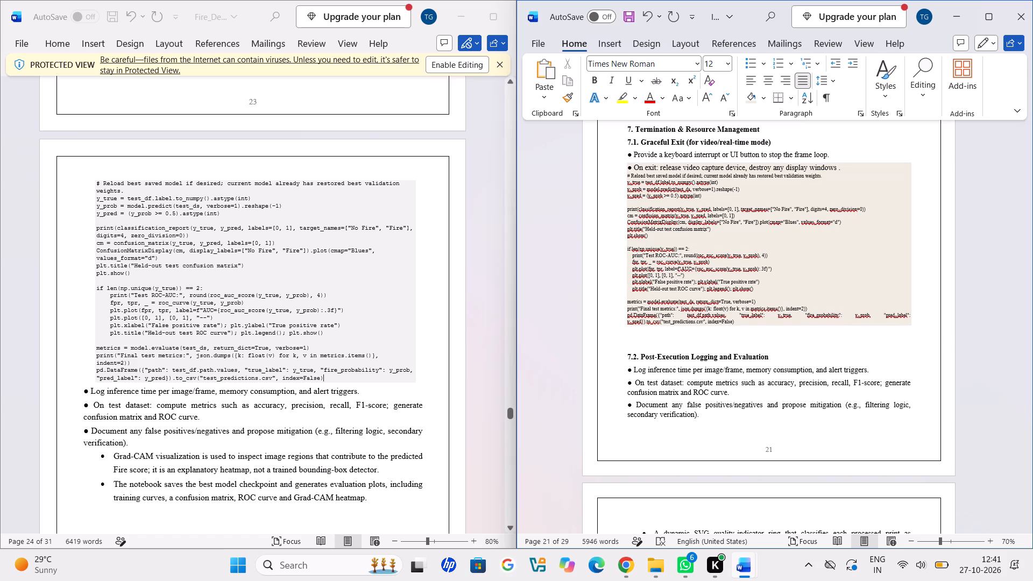
# Delete the two blank lines between the evaluation listing and the "7.2. Post-Execution Logging and Evaluation" heading.
pyautogui.click(642, 346)
pyautogui.press('BackSpace')
pyautogui.press('BackSpace')
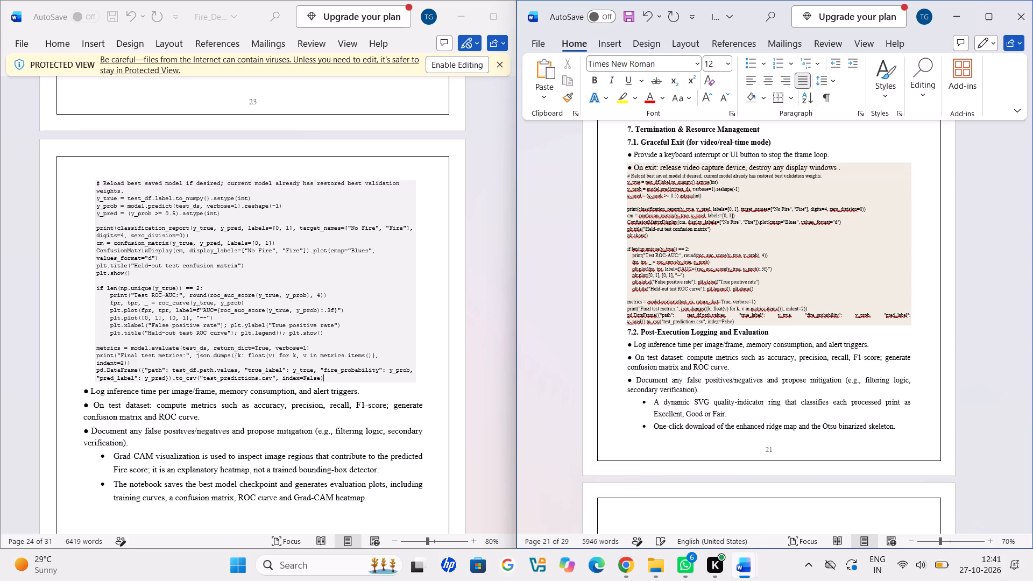
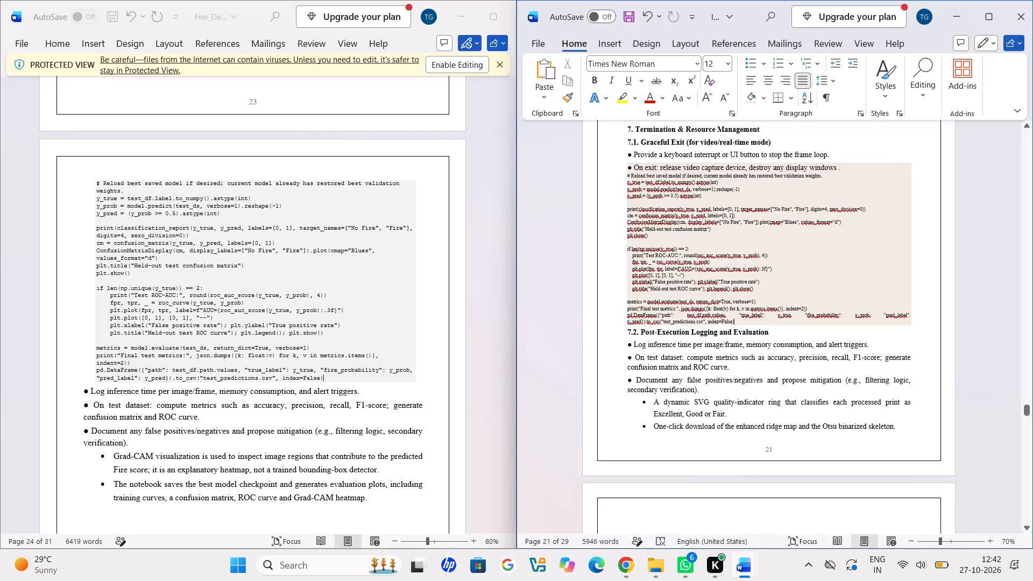
# Copy the "On exit: release video capture device, destroy any display windows" text onto a new line below the "Provide a keyboard interrupt" bullet.
pyautogui.tripleClick(689, 165)
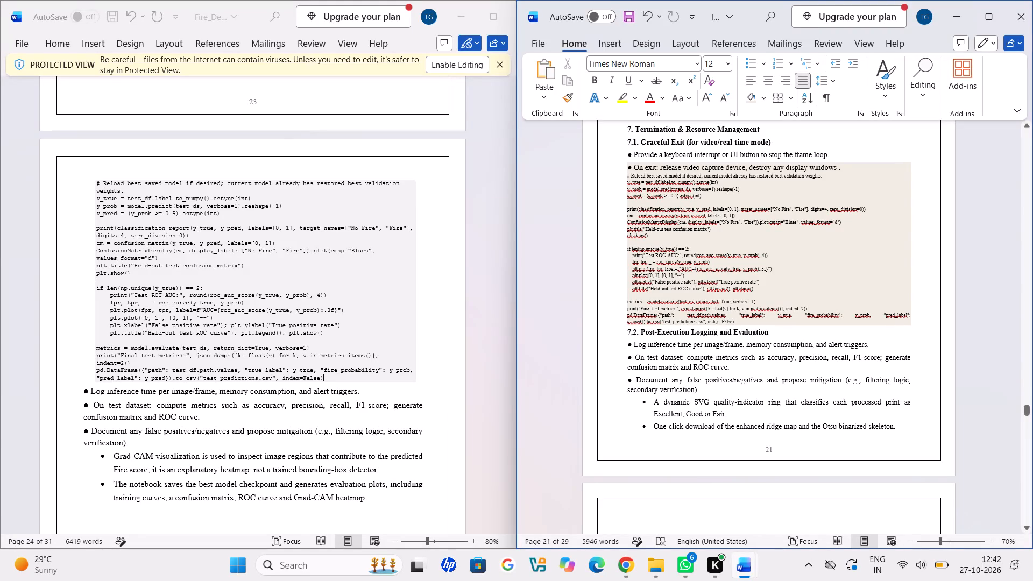
pyautogui.doubleClick(689, 165)
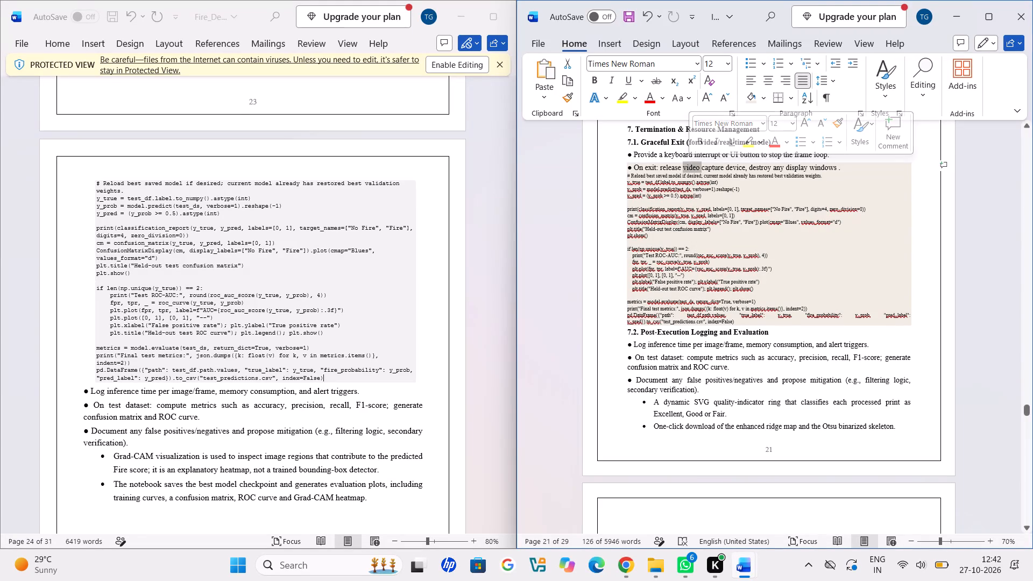
pyautogui.moveTo(637, 166); pyautogui.dragTo(718, 169)
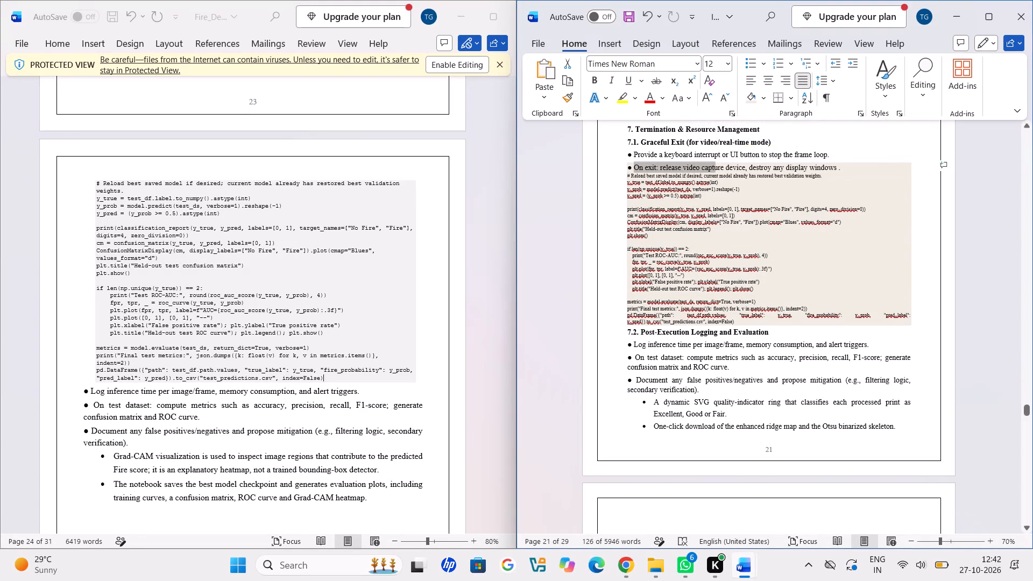
pyautogui.moveTo(718, 169); pyautogui.dragTo(847, 170)
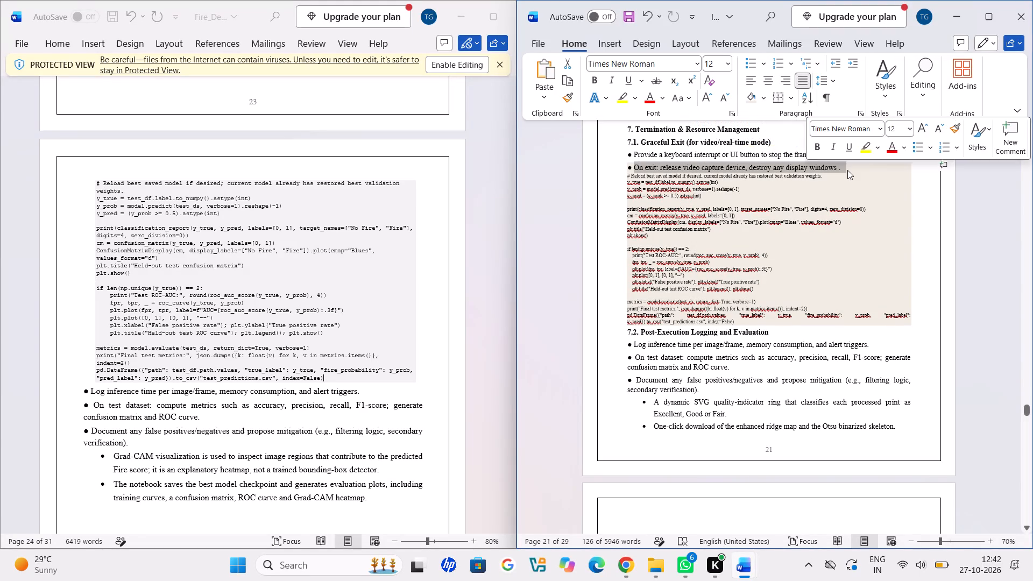
pyautogui.hotkey('ctrl', 'c')
pyautogui.click(837, 153)
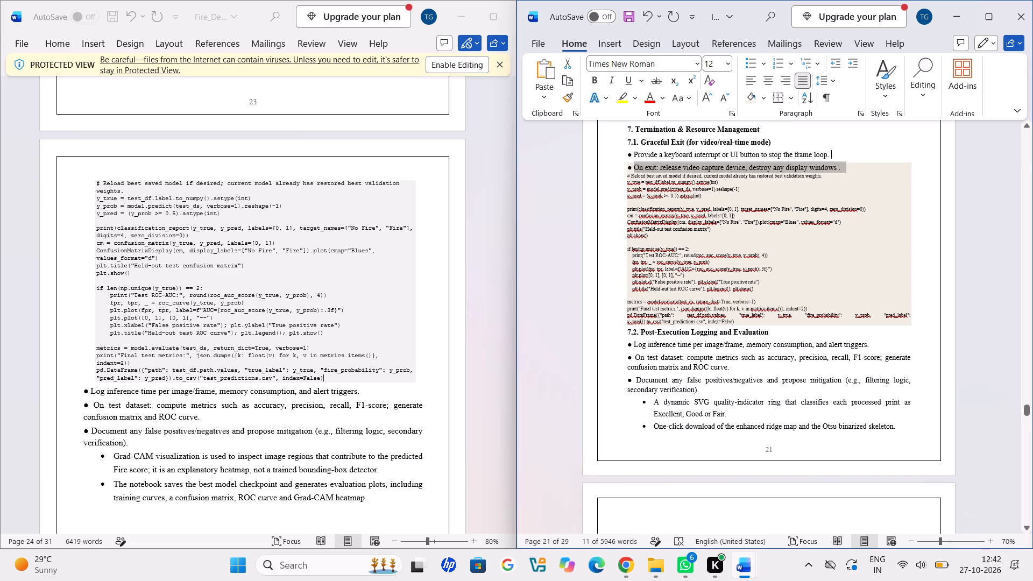
pyautogui.press('Return')
pyautogui.hotkey('ctrl', 'v')
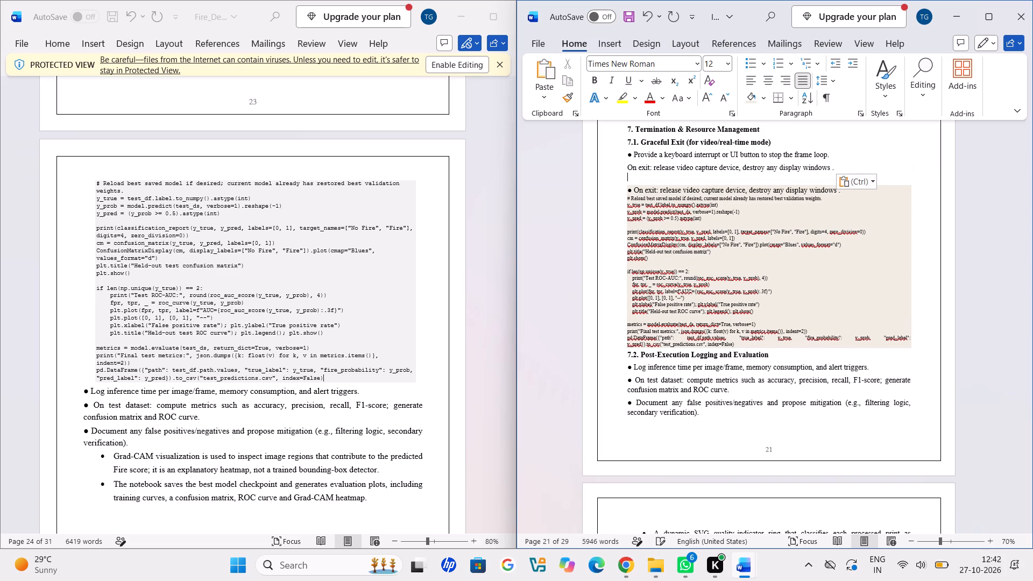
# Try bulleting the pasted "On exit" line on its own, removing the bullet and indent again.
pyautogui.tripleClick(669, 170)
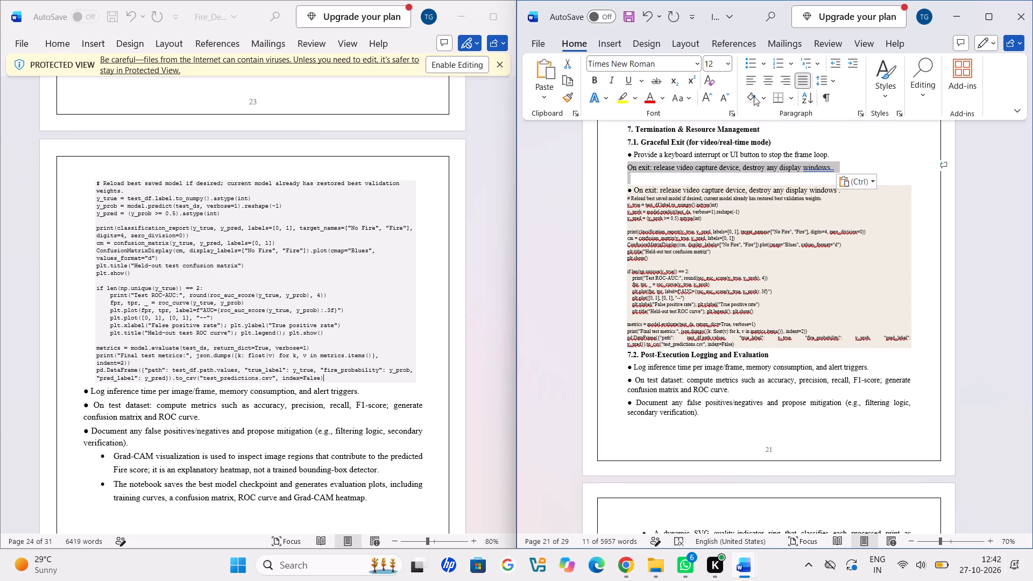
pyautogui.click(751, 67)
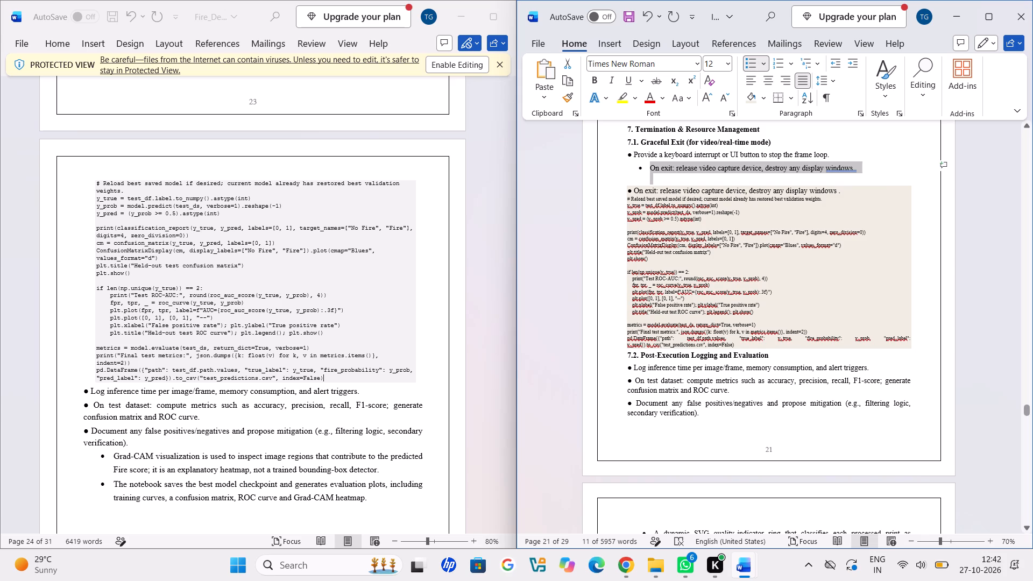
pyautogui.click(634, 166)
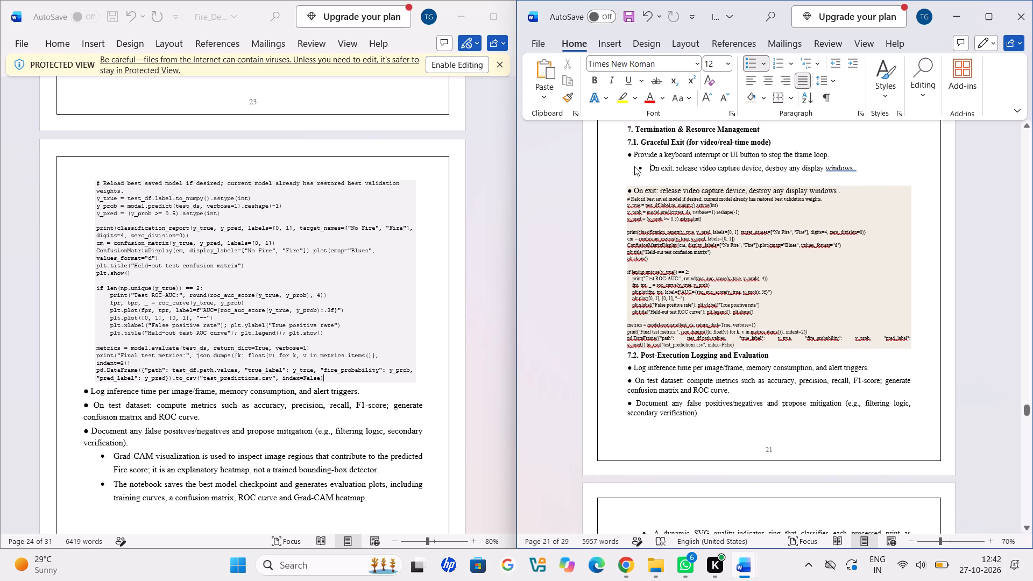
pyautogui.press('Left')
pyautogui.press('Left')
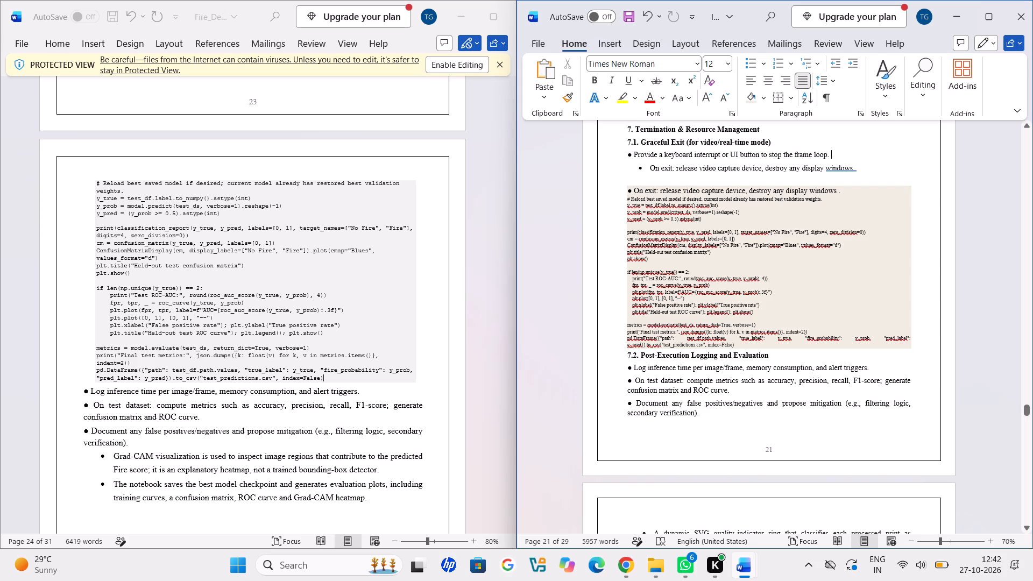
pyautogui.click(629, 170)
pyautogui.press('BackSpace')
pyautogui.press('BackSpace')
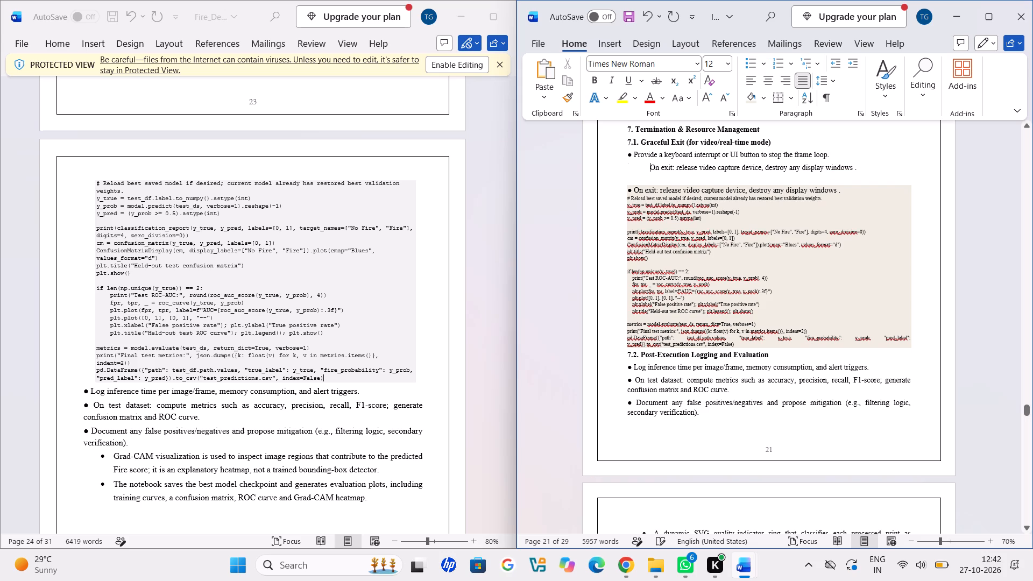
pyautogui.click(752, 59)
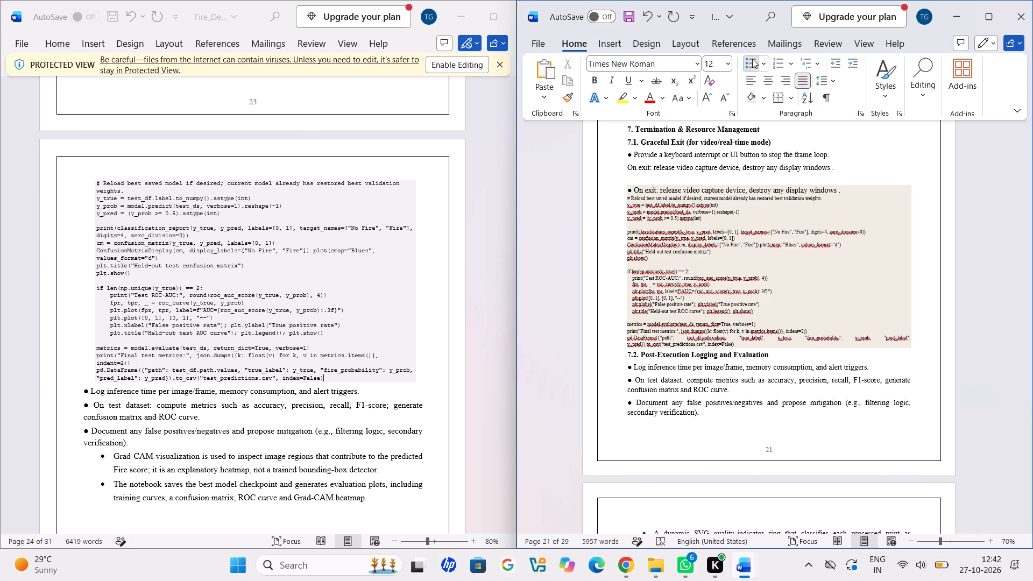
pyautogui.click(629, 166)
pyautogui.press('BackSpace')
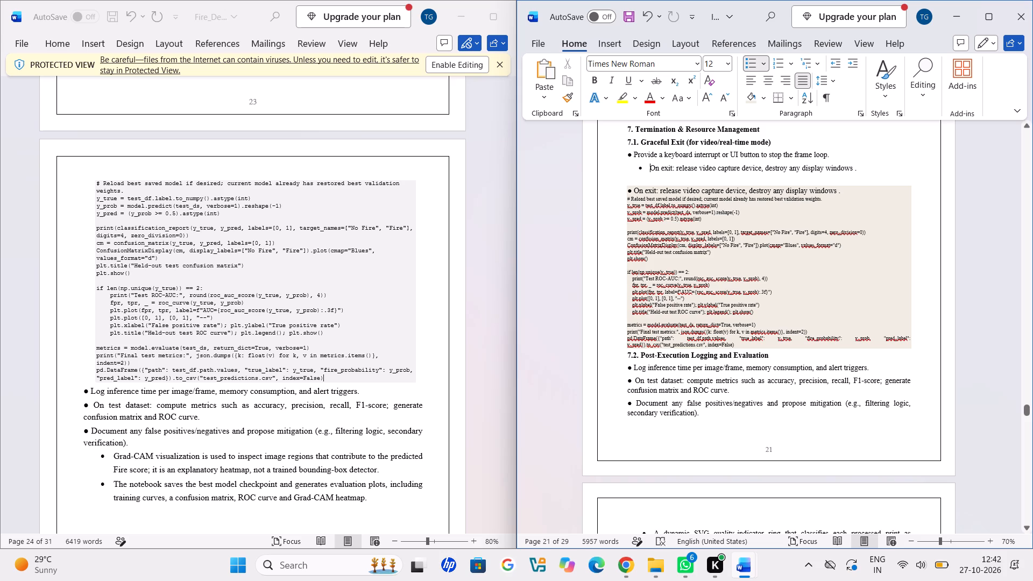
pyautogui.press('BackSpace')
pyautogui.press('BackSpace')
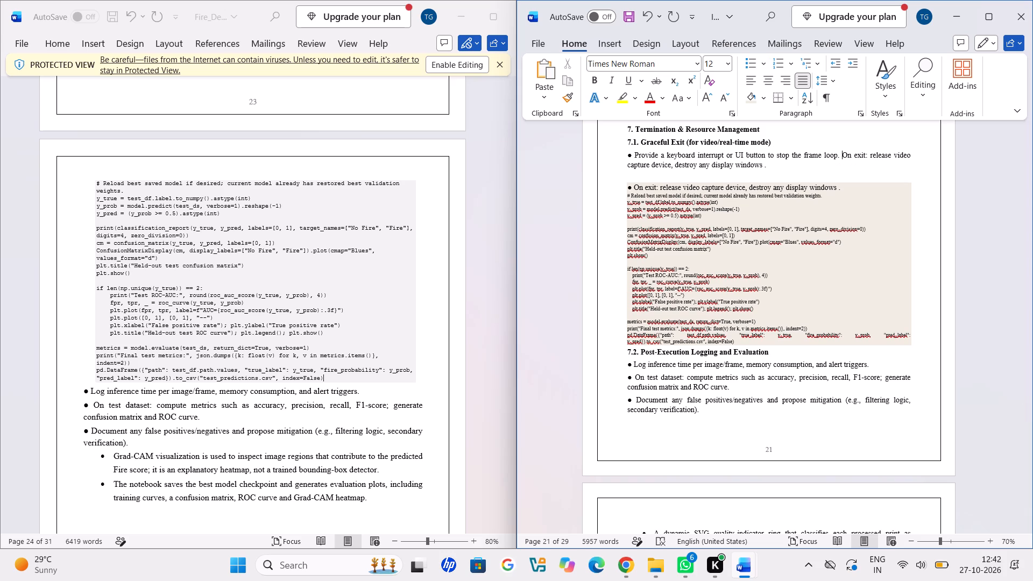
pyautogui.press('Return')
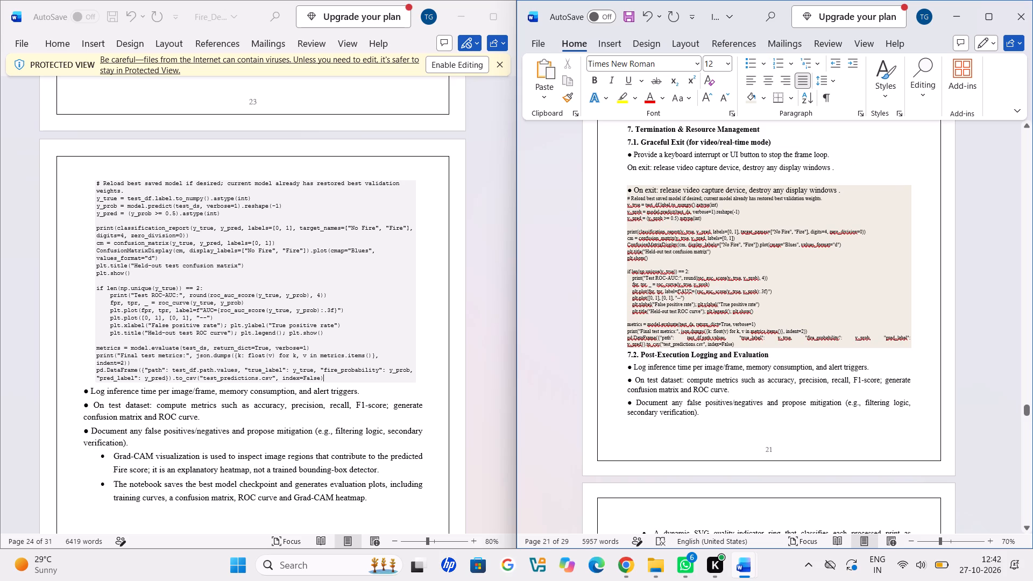
# Format the "Provide a keyboard interrupt" and pasted "On exit" lines as a bulleted list, removing the first line's manual bullet character.
pyautogui.moveTo(622, 153); pyautogui.dragTo(763, 164)
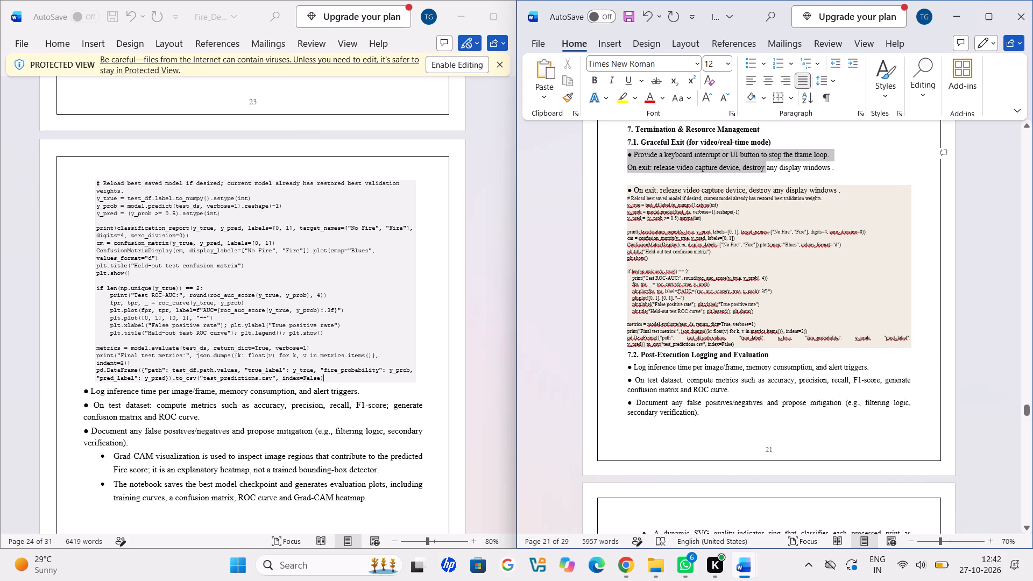
pyautogui.moveTo(763, 164); pyautogui.dragTo(833, 168)
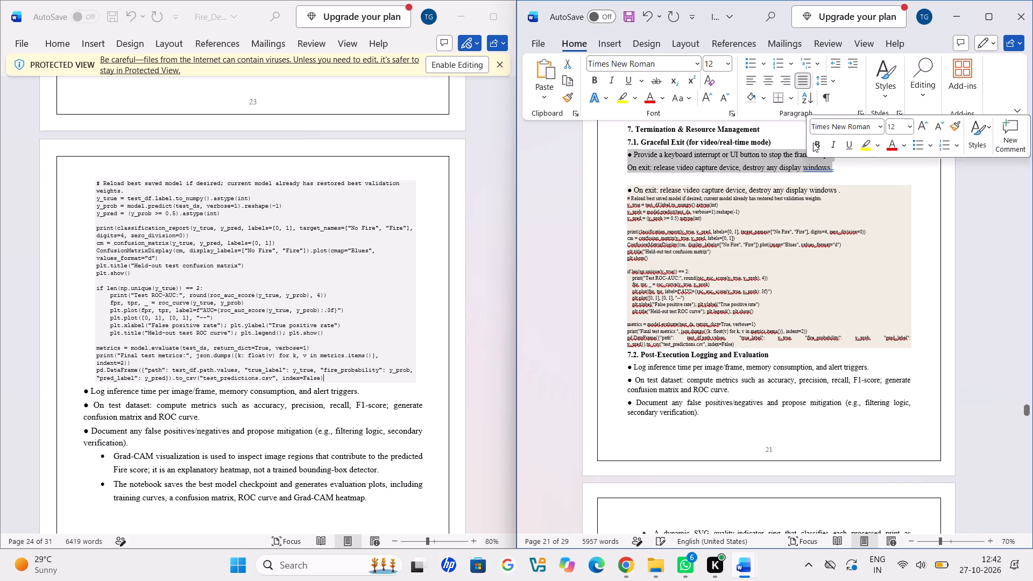
pyautogui.click(749, 62)
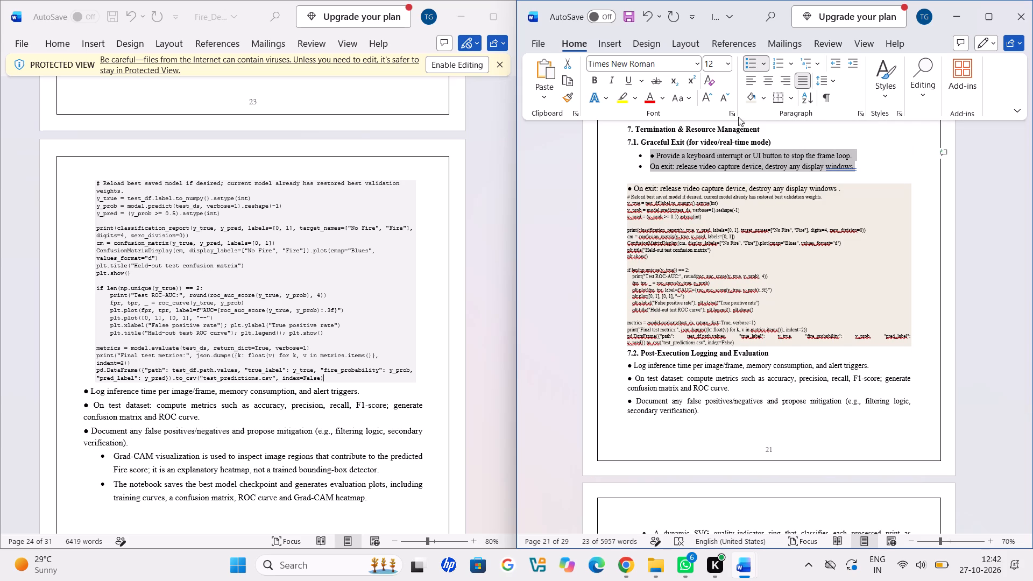
pyautogui.click(657, 157)
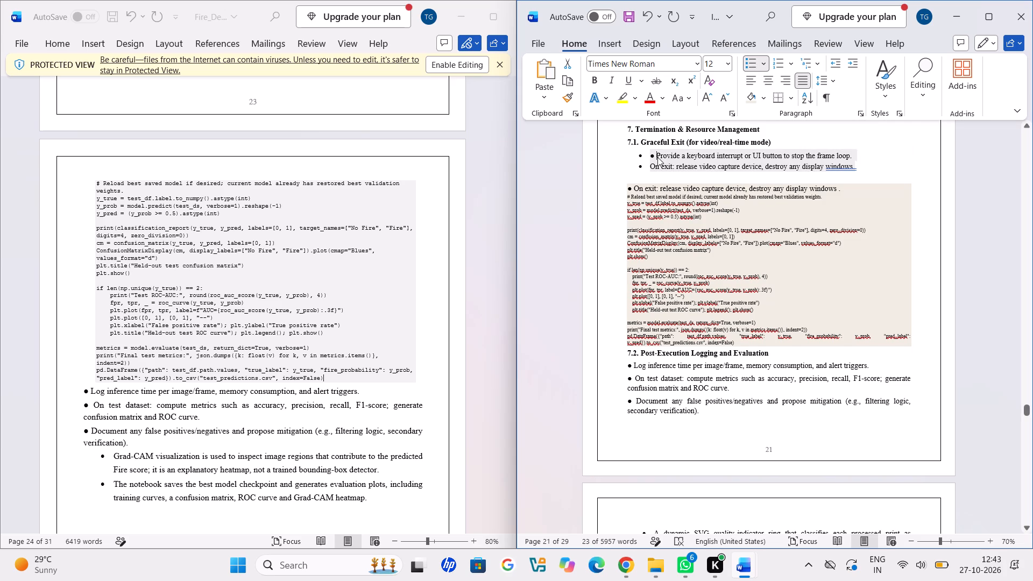
pyautogui.press('BackSpace')
pyautogui.press('BackSpace')
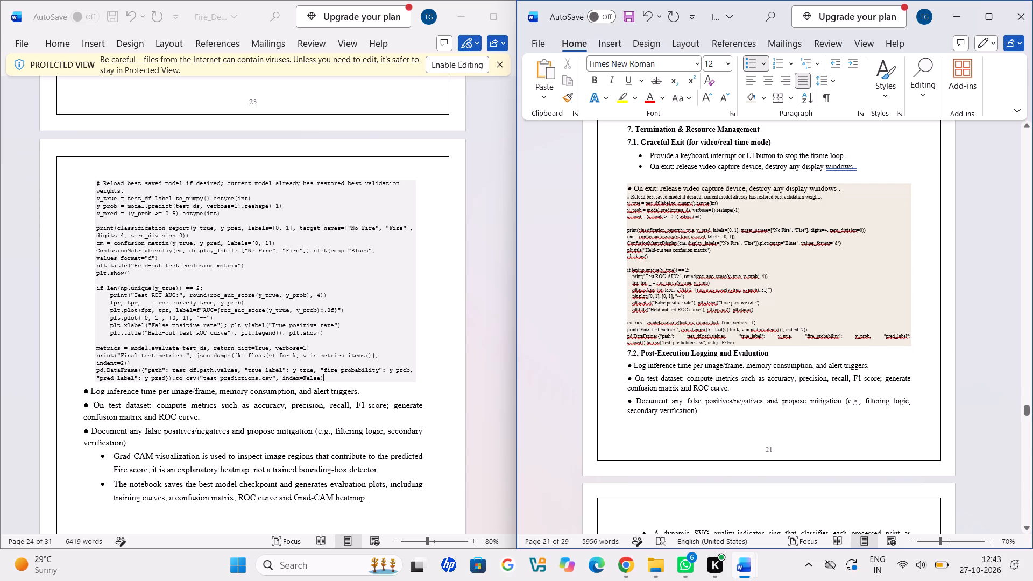
# Delete the original shaded "On exit" line directly above the evaluation listing in section 7.1.
pyautogui.tripleClick(754, 187)
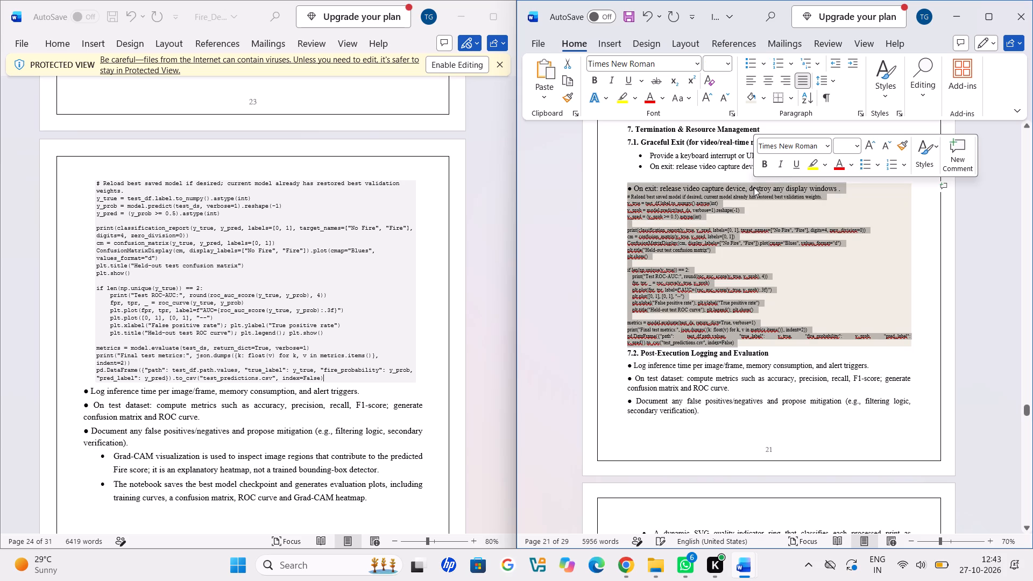
pyautogui.click(754, 187)
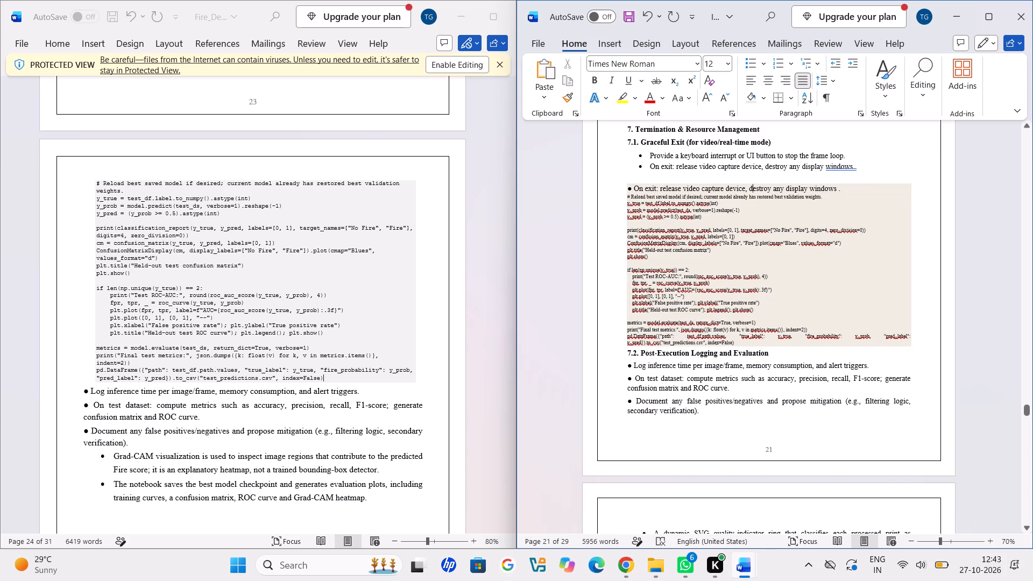
pyautogui.click(628, 194)
pyautogui.press('BackSpace')
pyautogui.press('BackSpace')
pyautogui.press('BackSpace')
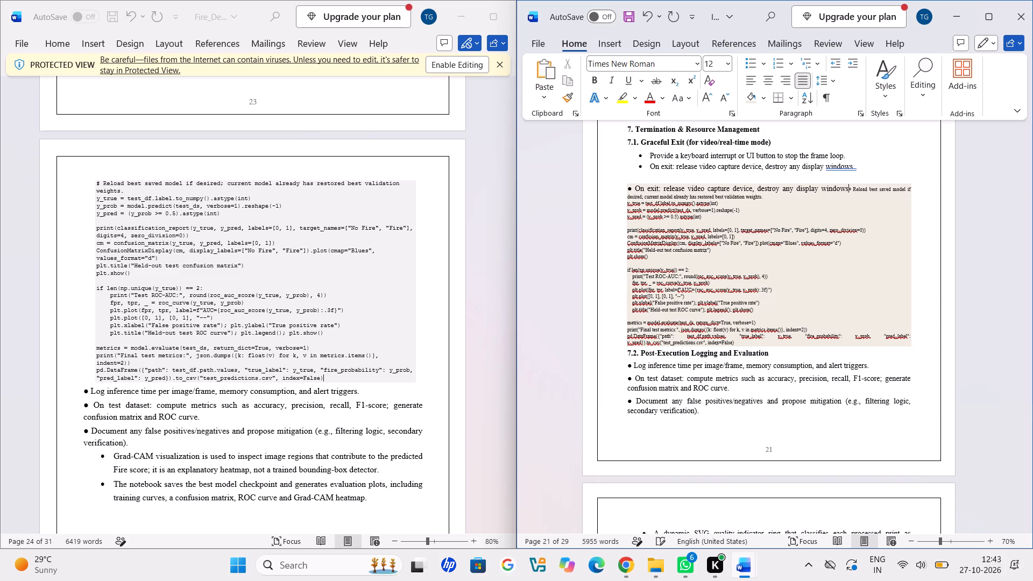
pyautogui.press('BackSpace')
pyautogui.press('BackSpace')
pyautogui.press('BackSpace')
pyautogui.press('BackSpace')
pyautogui.press('BackSpace')
pyautogui.press('BackSpace')
pyautogui.press('BackSpace')
pyautogui.press('BackSpace')
pyautogui.press('BackSpace')
pyautogui.press('BackSpace')
pyautogui.press('BackSpace')
pyautogui.press('BackSpace')
pyautogui.press('BackSpace')
pyautogui.press('BackSpace')
pyautogui.press('BackSpace')
pyautogui.press('BackSpace')
pyautogui.press('BackSpace')
pyautogui.press('BackSpace')
pyautogui.press('BackSpace')
pyautogui.press('BackSpace')
pyautogui.press('BackSpace')
pyautogui.press('BackSpace')
pyautogui.press('BackSpace')
pyautogui.press('BackSpace')
pyautogui.press('BackSpace')
pyautogui.press('BackSpace')
pyautogui.press('BackSpace')
pyautogui.press('BackSpace')
pyautogui.press('BackSpace')
pyautogui.press('BackSpace')
pyautogui.press('BackSpace')
pyautogui.press('BackSpace')
pyautogui.press('BackSpace')
pyautogui.press('BackSpace')
pyautogui.press('BackSpace')
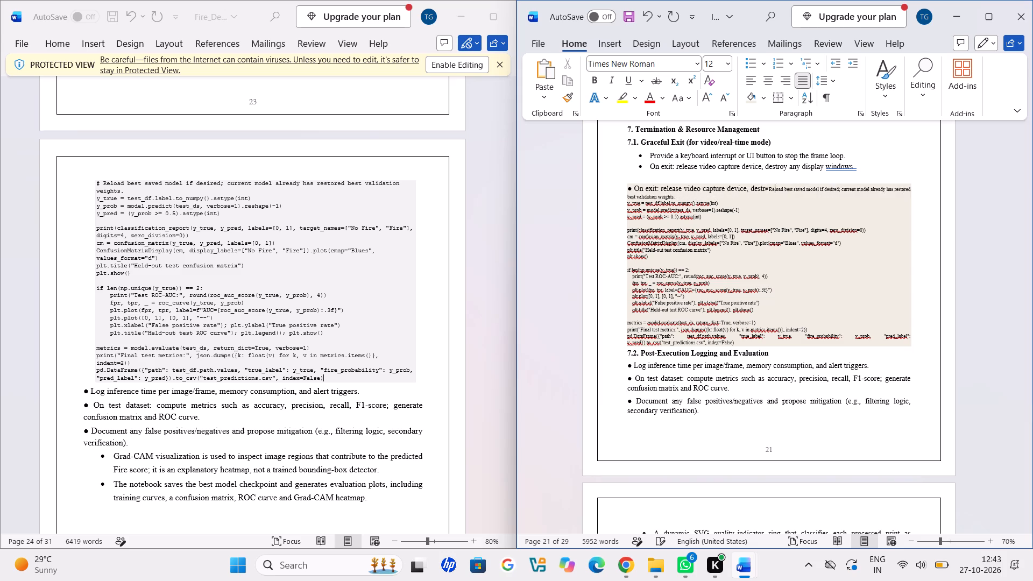
pyautogui.press('BackSpace')
pyautogui.press('BackSpace')
pyautogui.press('BackSpace')
pyautogui.press('BackSpace')
pyautogui.press('BackSpace')
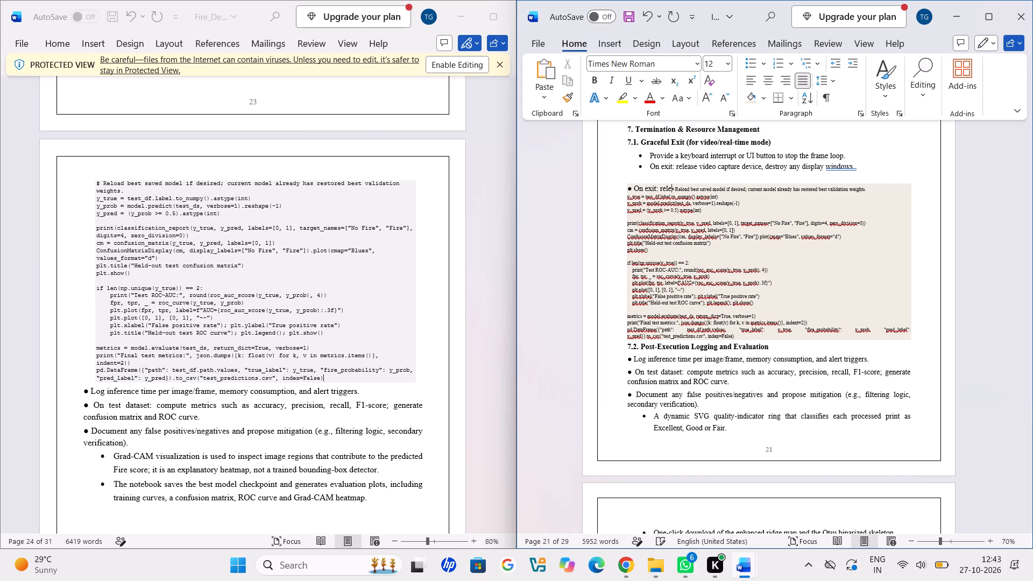
pyautogui.press('BackSpace')
pyautogui.press('BackSpace')
pyautogui.press('BackSpace')
pyautogui.press('BackSpace')
pyautogui.press('BackSpace')
pyautogui.press('BackSpace')
pyautogui.press('BackSpace')
pyautogui.press('BackSpace')
pyautogui.press('BackSpace')
pyautogui.press('BackSpace')
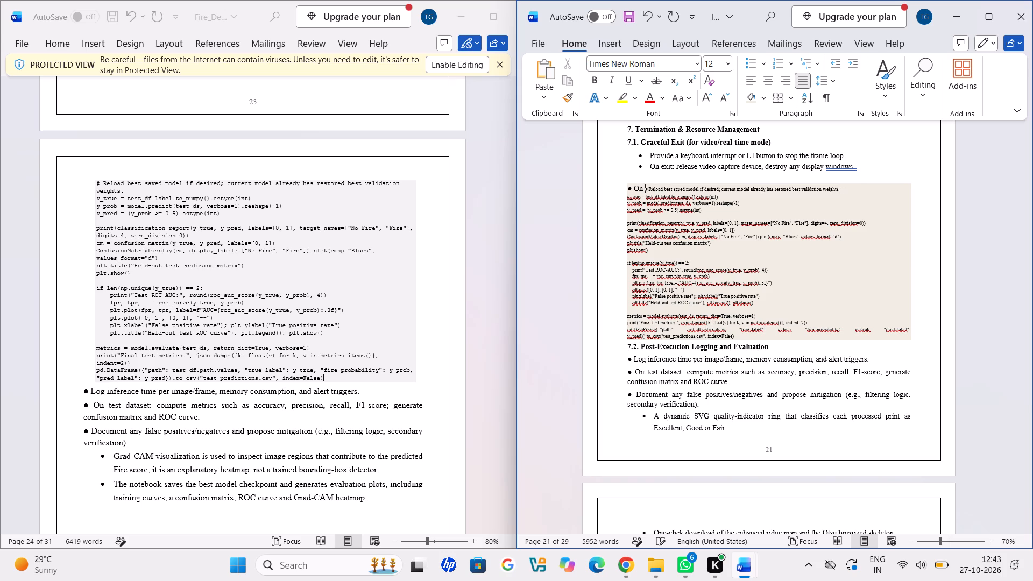
pyautogui.press('BackSpace')
pyautogui.press('BackSpace')
pyautogui.press('BackSpace')
pyautogui.press('BackSpace')
pyautogui.press('BackSpace')
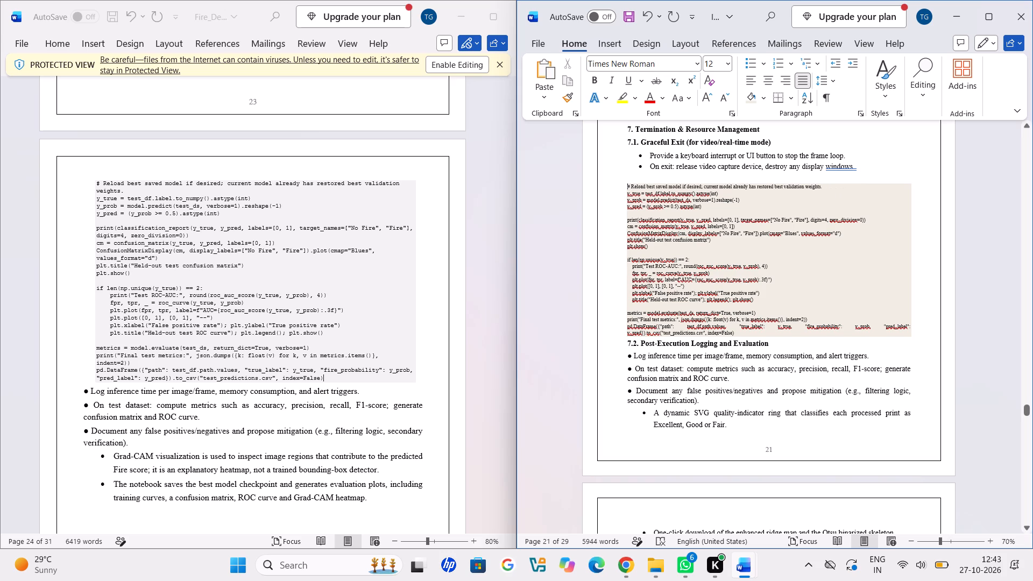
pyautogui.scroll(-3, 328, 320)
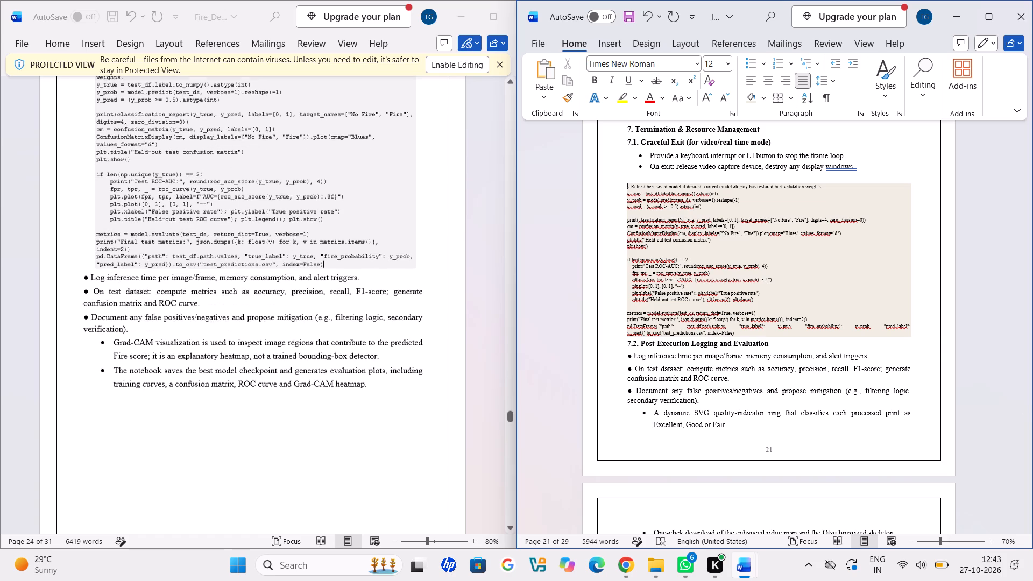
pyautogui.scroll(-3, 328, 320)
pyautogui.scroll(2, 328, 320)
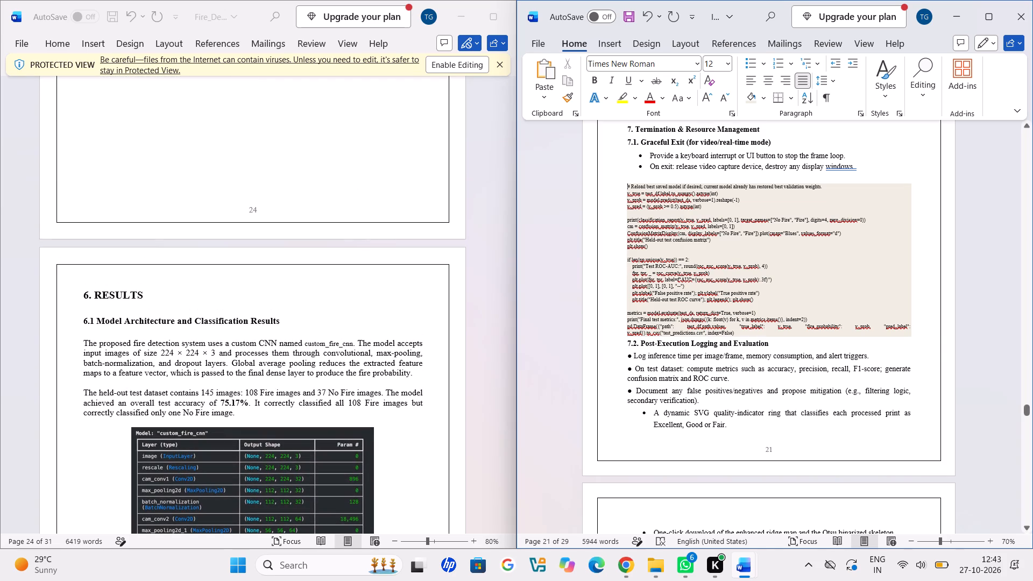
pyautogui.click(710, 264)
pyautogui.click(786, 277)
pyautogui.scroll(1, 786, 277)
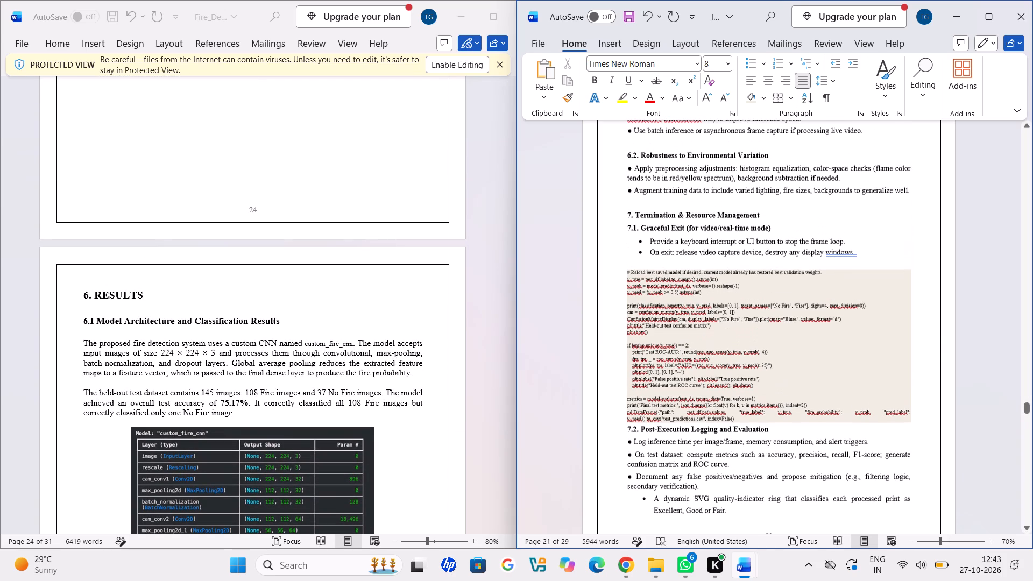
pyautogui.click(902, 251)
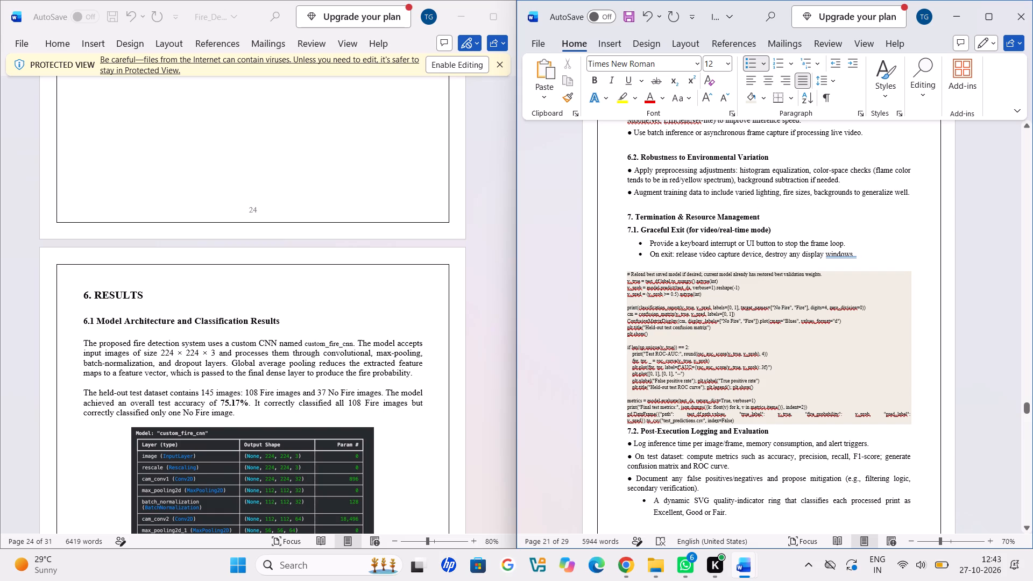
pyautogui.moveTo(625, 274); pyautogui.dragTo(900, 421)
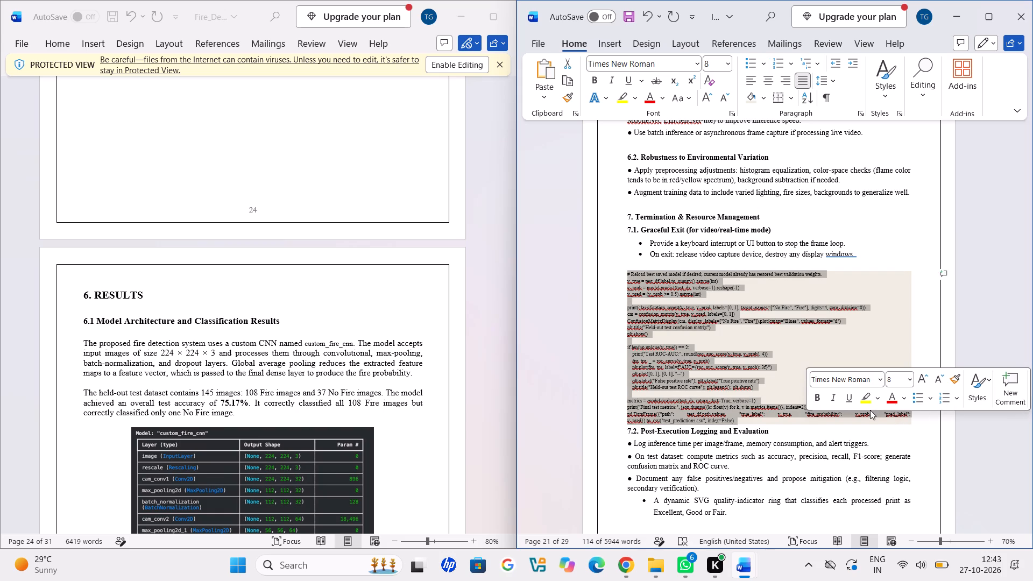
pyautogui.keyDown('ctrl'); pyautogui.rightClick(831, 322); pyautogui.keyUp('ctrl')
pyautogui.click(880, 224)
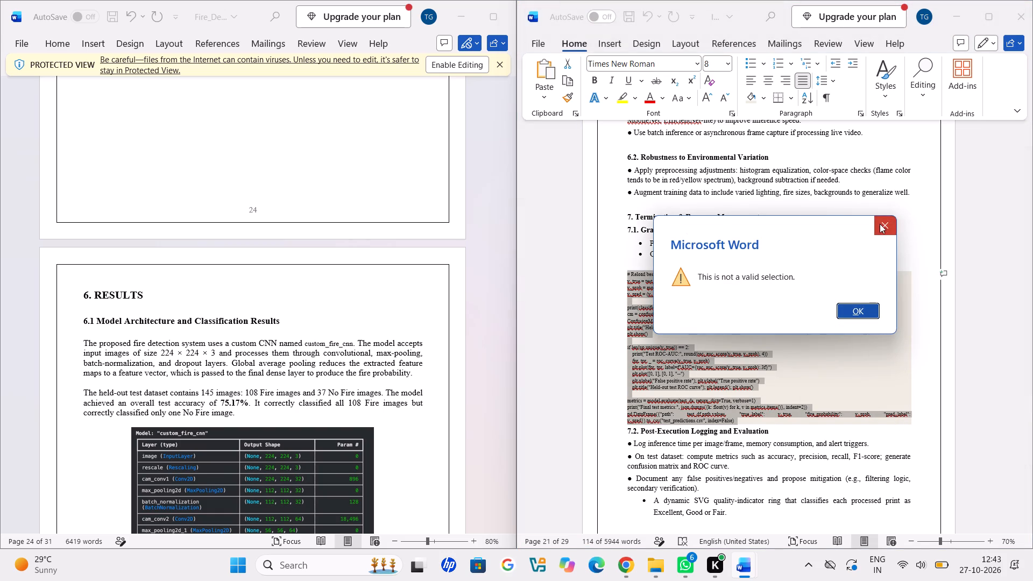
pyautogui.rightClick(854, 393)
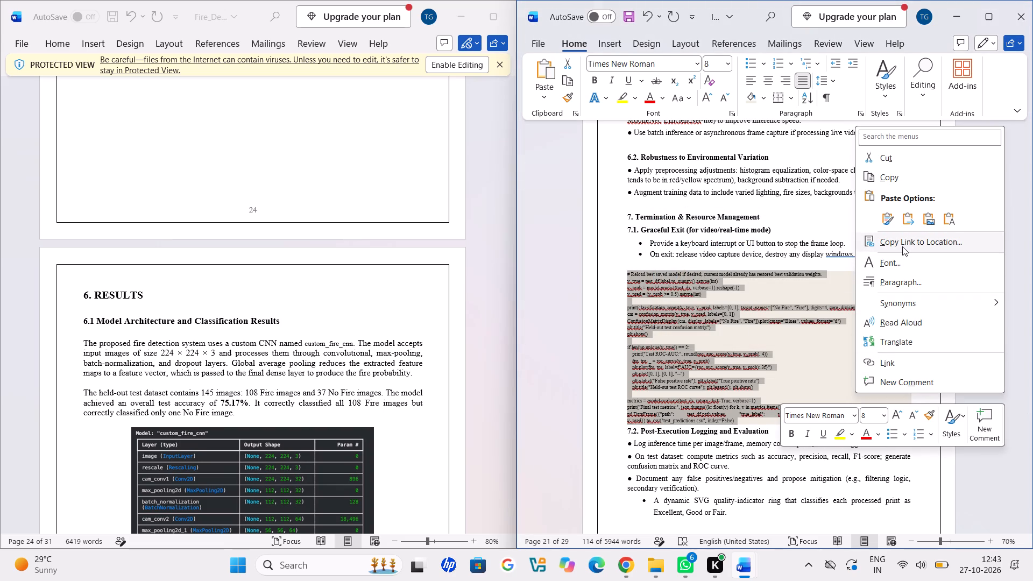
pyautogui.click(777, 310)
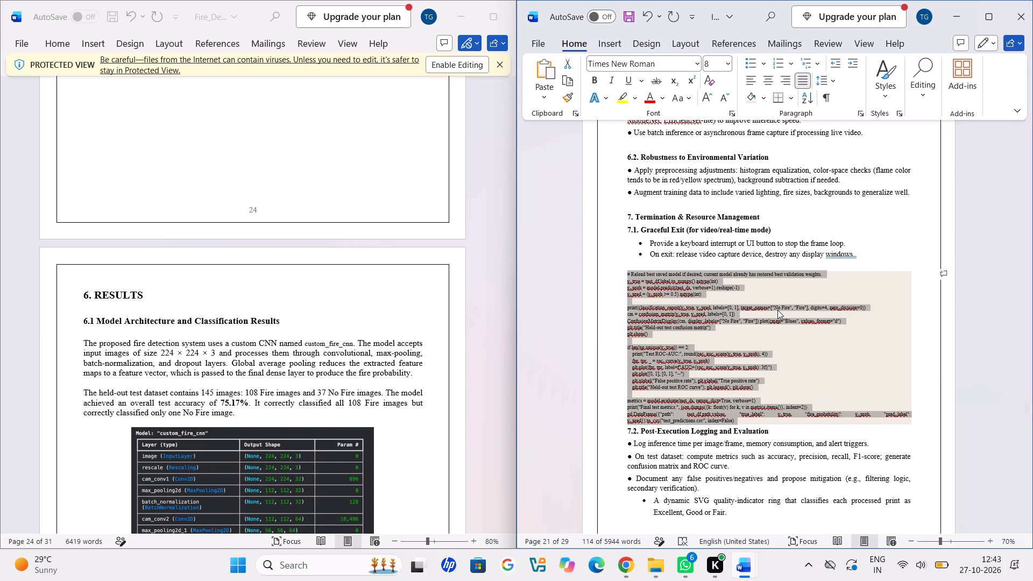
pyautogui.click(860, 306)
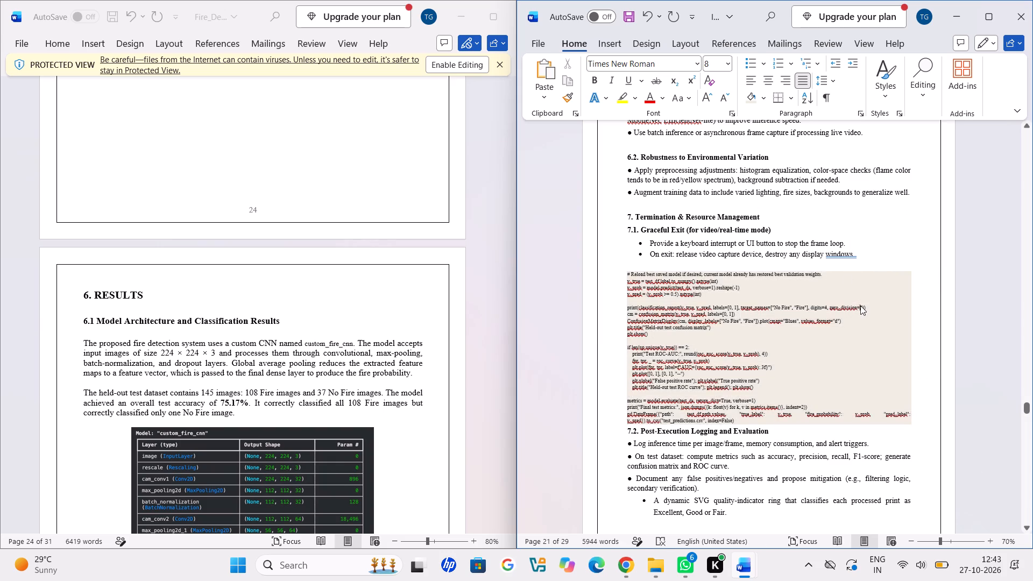
# Review the fire detection report's layout and content from the title page through the evaluation methodology in chapter 4.
pyautogui.scroll(20, 860, 306)
pyautogui.scroll(1, 860, 306)
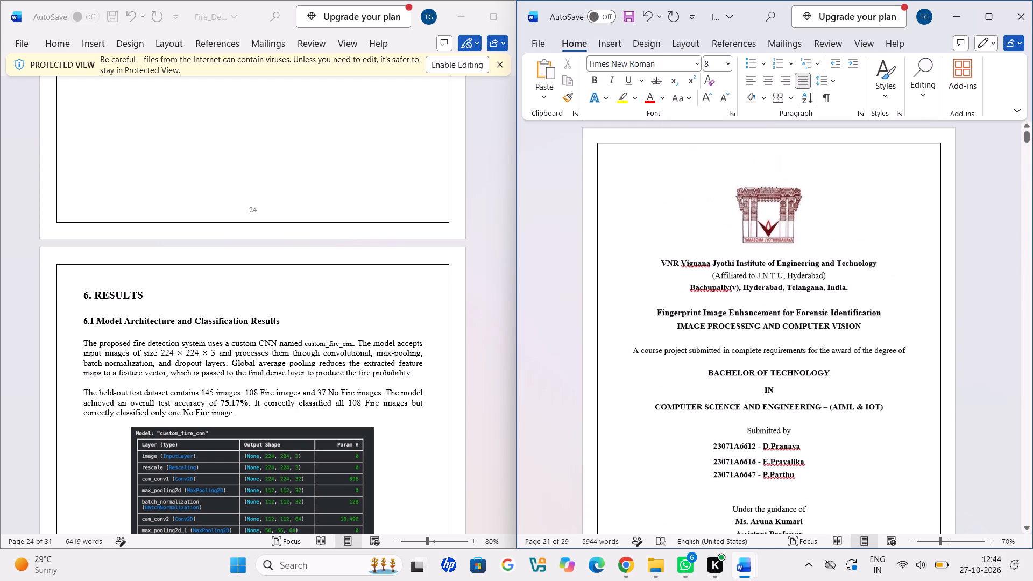
pyautogui.scroll(-3, 778, 308)
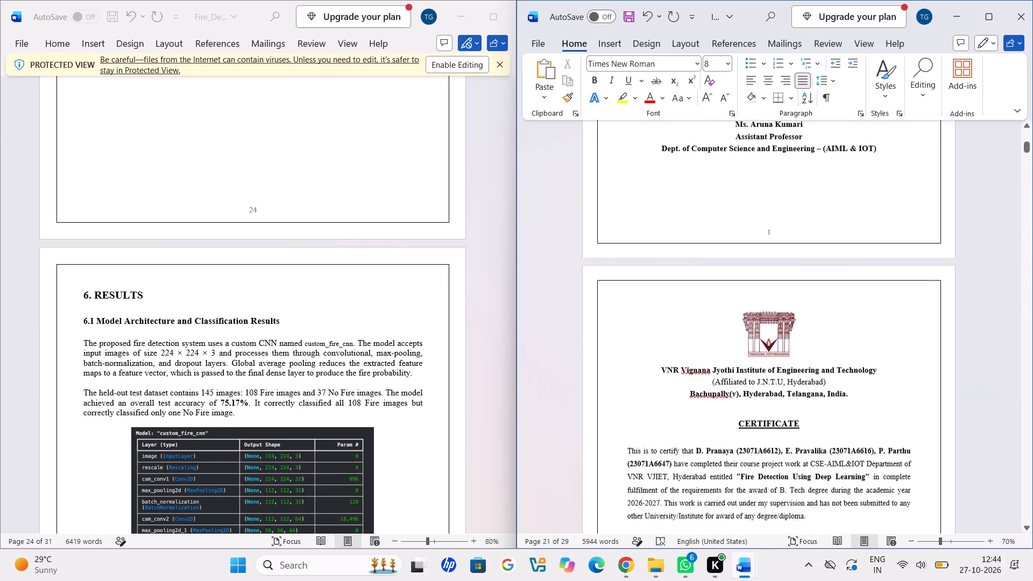
pyautogui.scroll(-1, 778, 308)
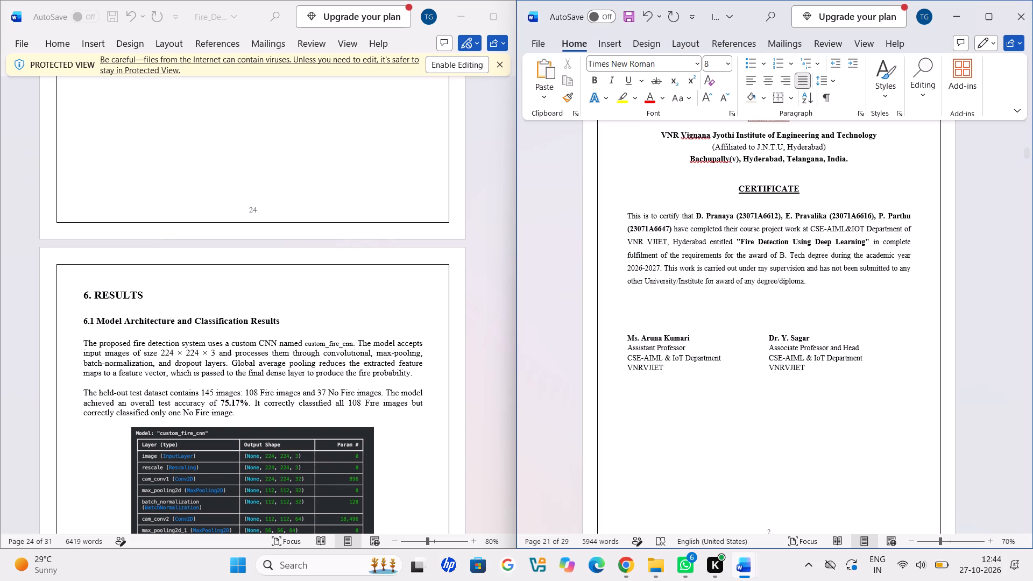
pyautogui.scroll(-2, 778, 308)
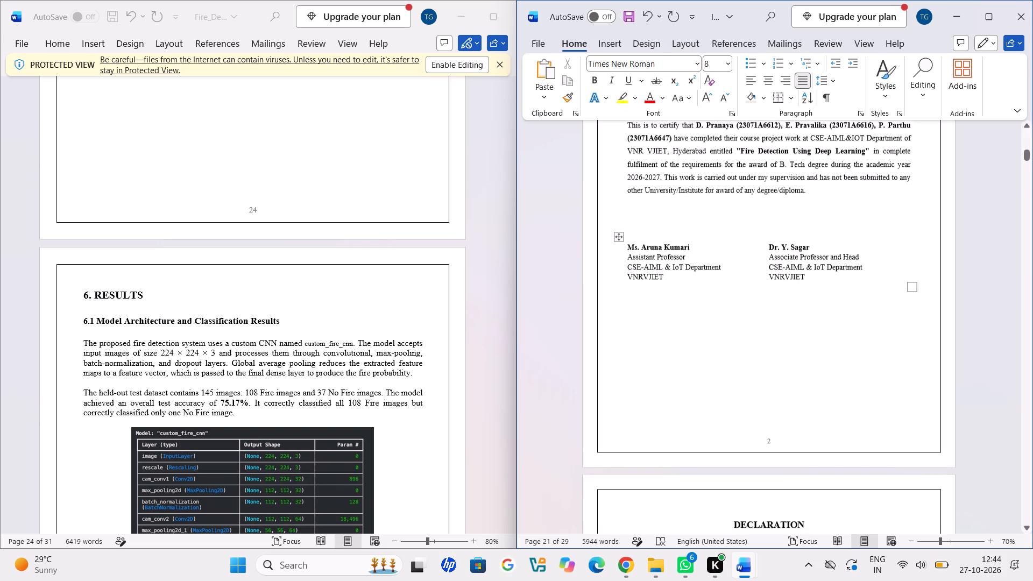
pyautogui.scroll(-3, 778, 308)
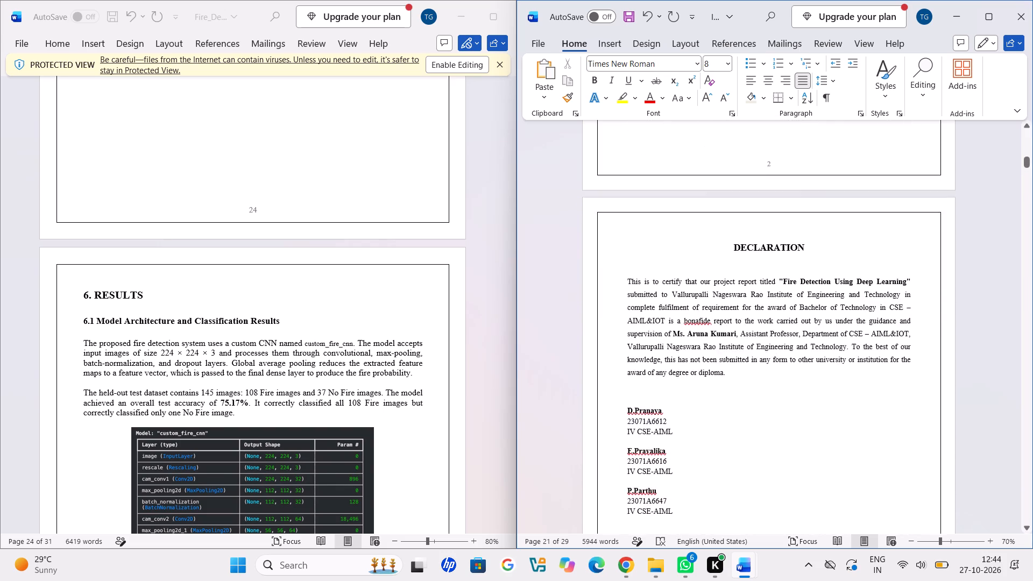
pyautogui.scroll(-3, 778, 308)
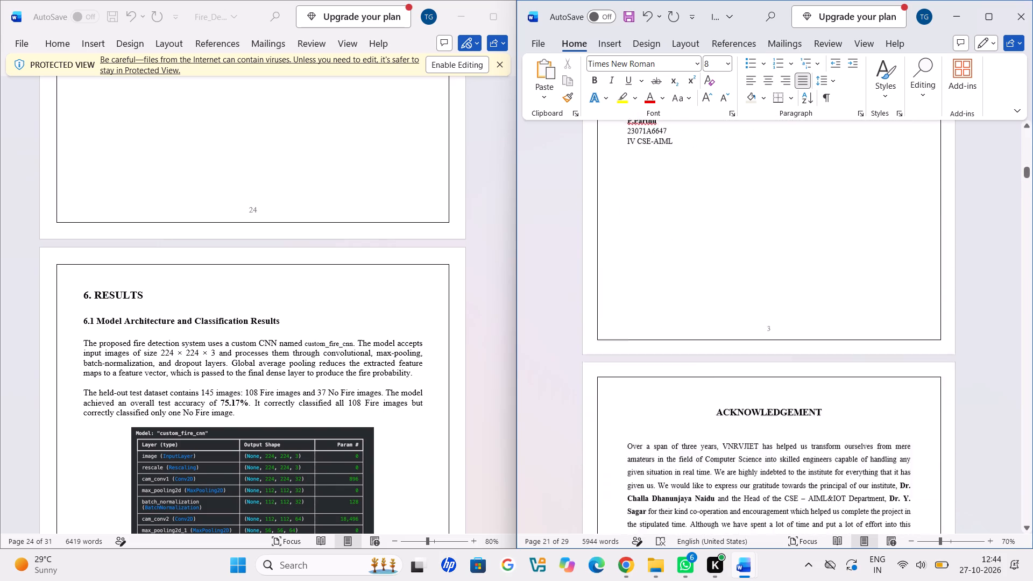
pyautogui.scroll(-3, 778, 308)
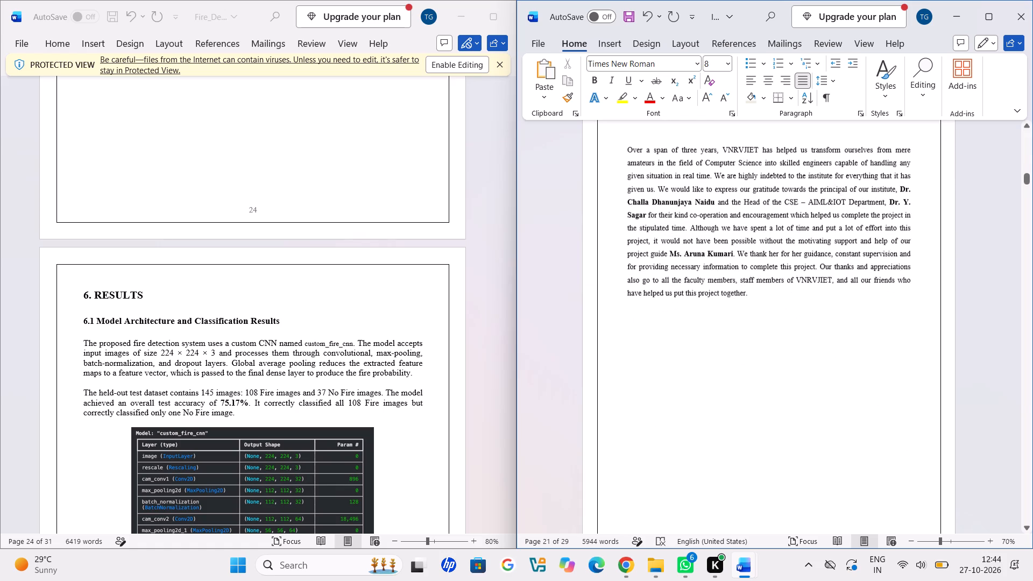
pyautogui.scroll(-3, 778, 308)
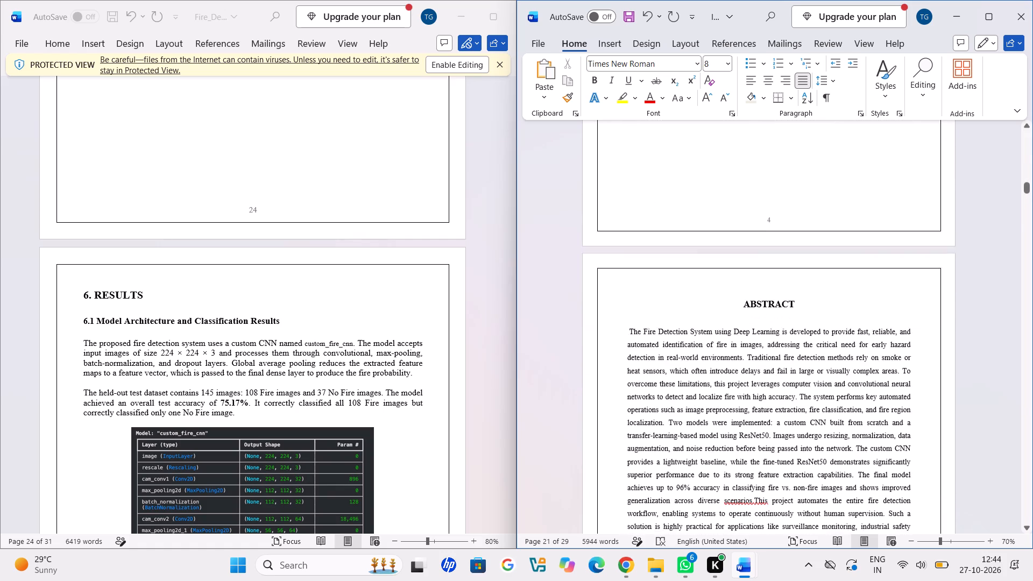
pyautogui.scroll(-1, 778, 308)
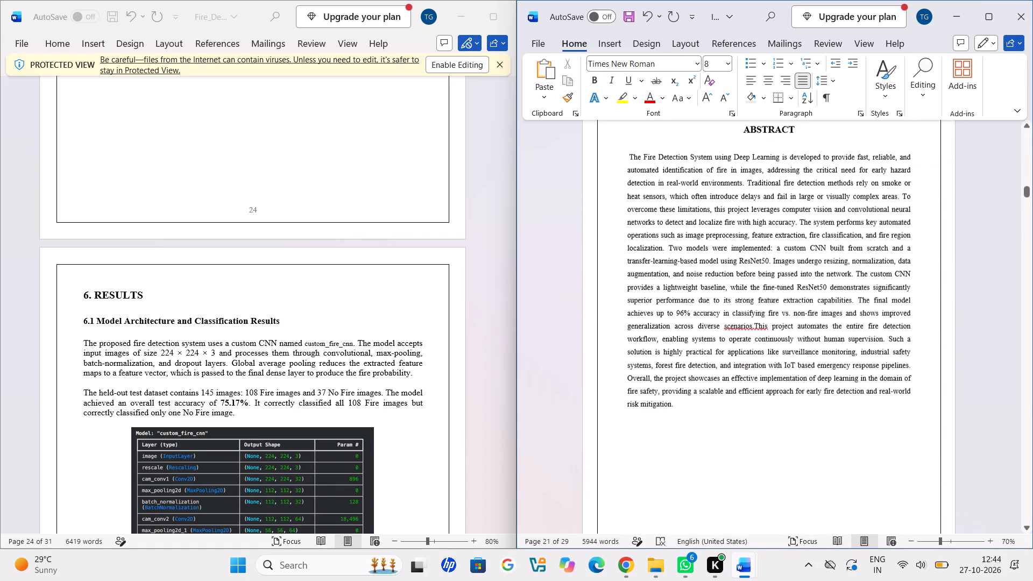
pyautogui.scroll(-4, 778, 308)
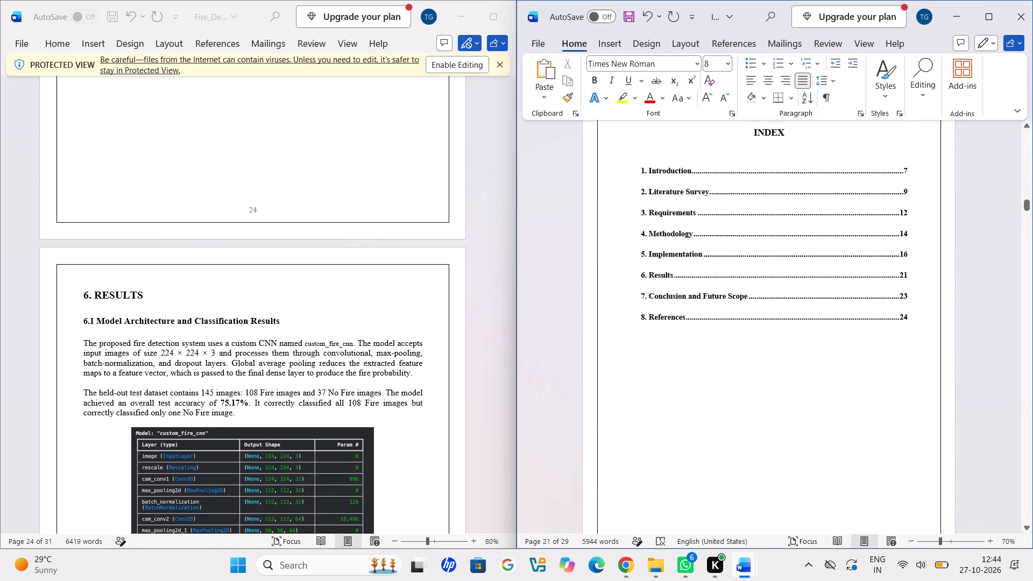
pyautogui.scroll(-2, 778, 308)
pyautogui.scroll(1, 778, 308)
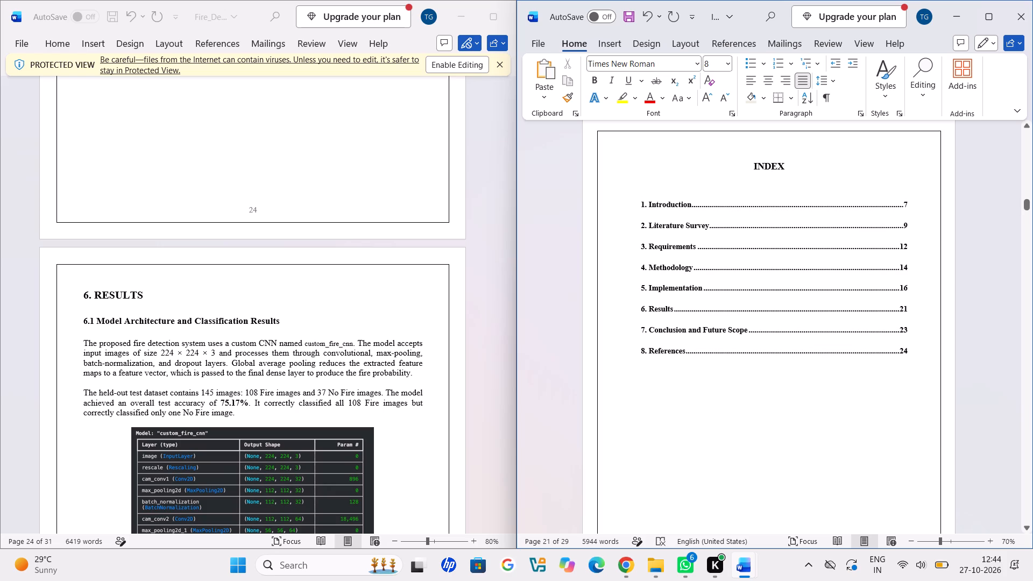
pyautogui.scroll(-5, 826, 331)
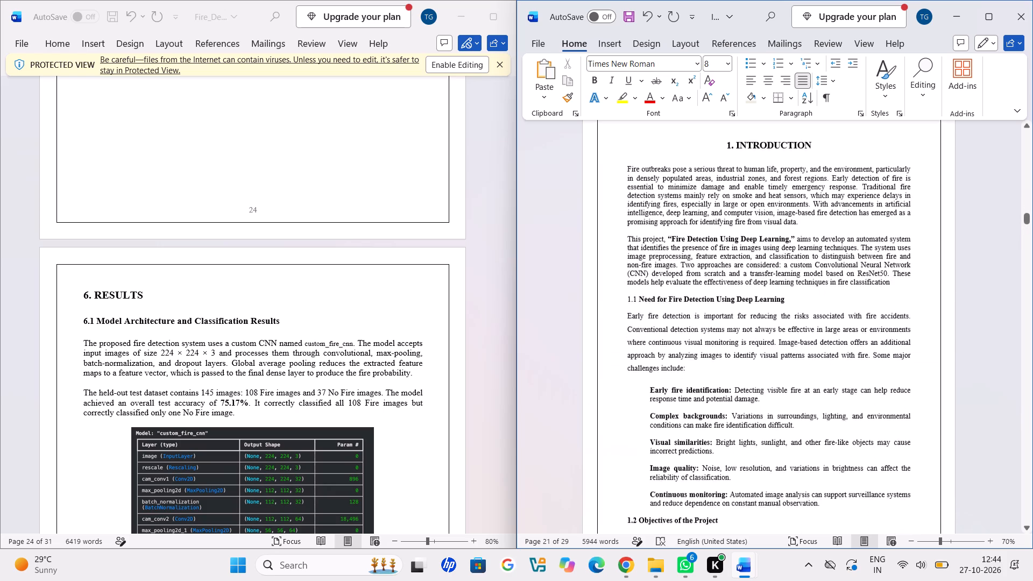
pyautogui.scroll(-4, 826, 331)
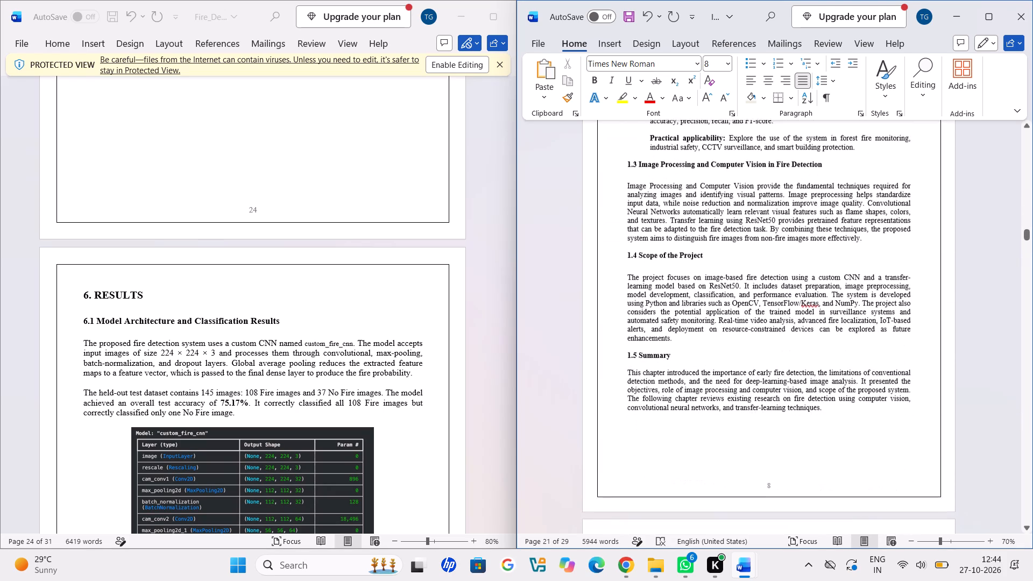
pyautogui.scroll(-4, 826, 331)
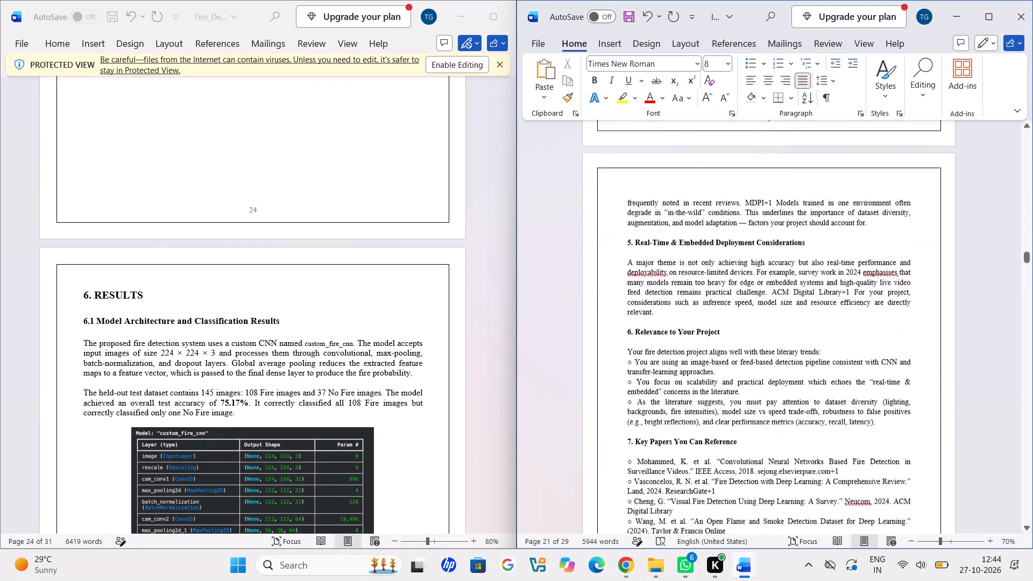
pyautogui.scroll(-5, 826, 331)
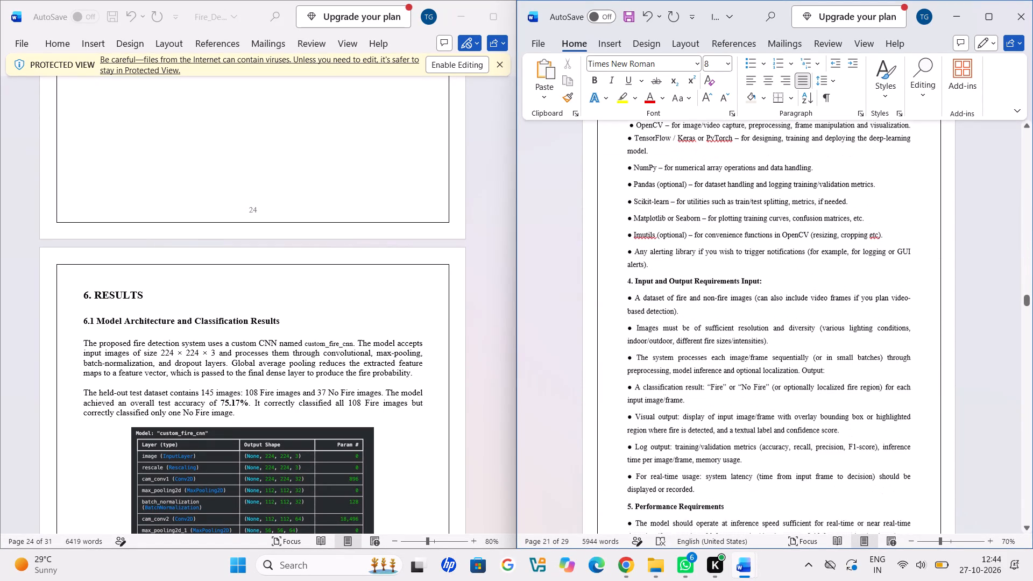
pyautogui.scroll(-1, 826, 331)
pyautogui.scroll(3, 826, 331)
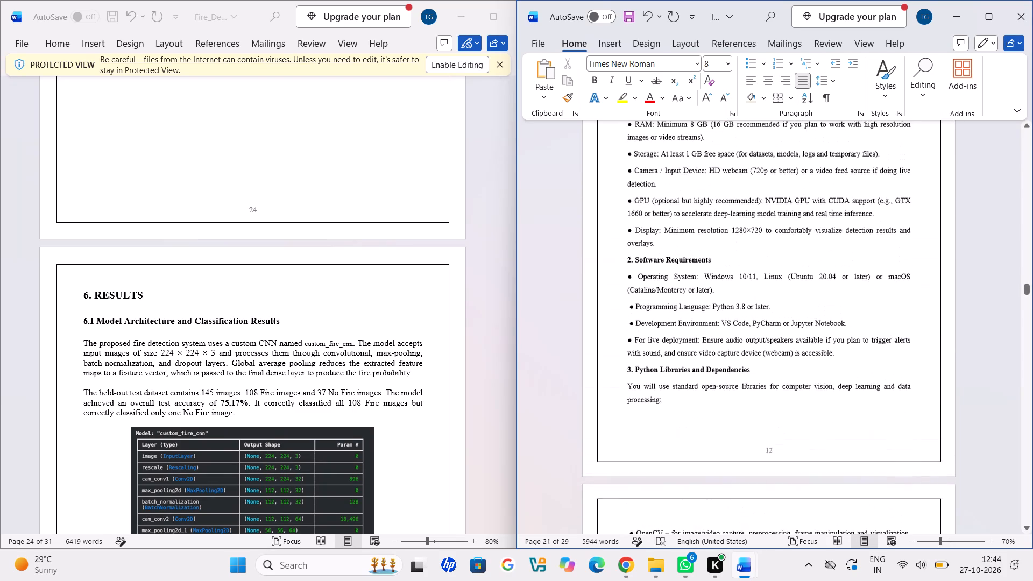
pyautogui.scroll(4, 826, 331)
pyautogui.scroll(-3, 840, 366)
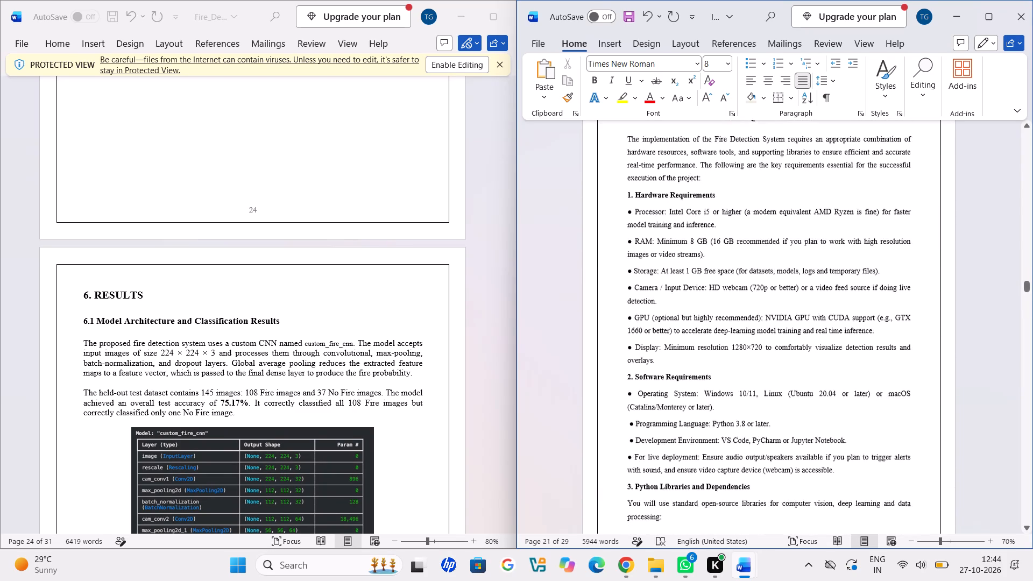
pyautogui.scroll(-5, 840, 366)
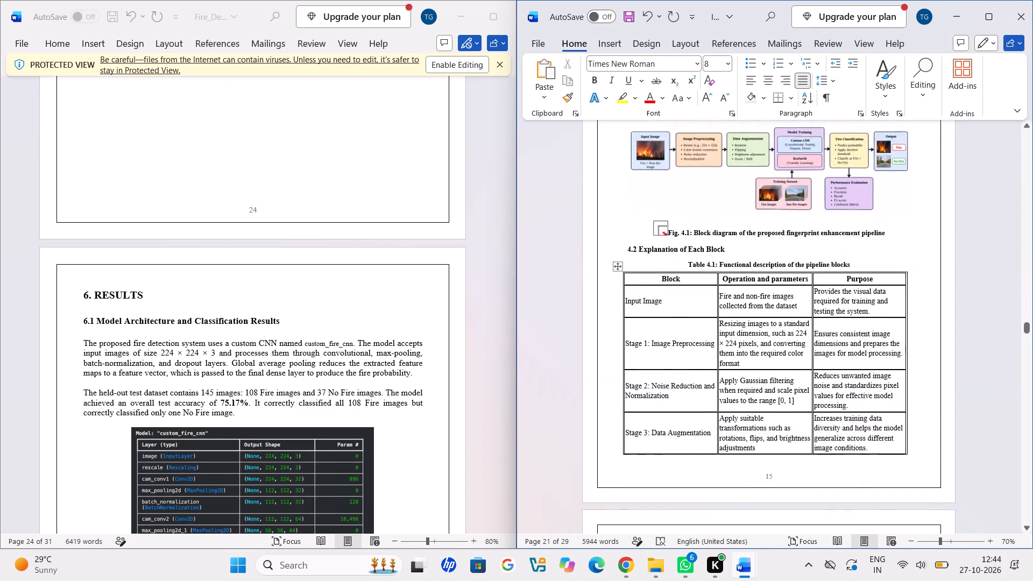
pyautogui.scroll(-5, 840, 366)
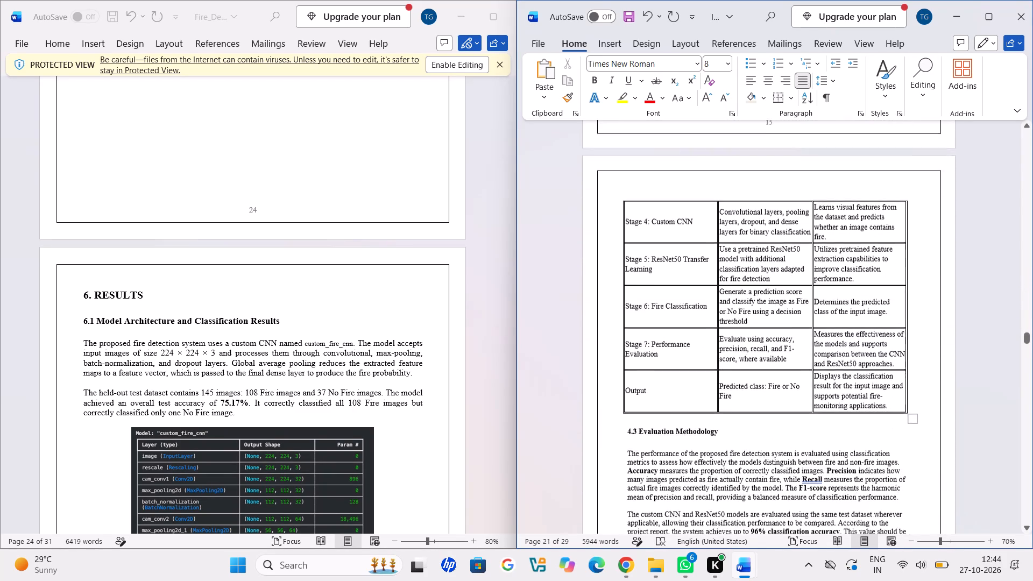
pyautogui.scroll(-4, 840, 366)
# Delete the broken image placeholder beside the Fig. 4.1 caption in section 4.1 of the Methodology chapter.
pyautogui.scroll(4, 840, 366)
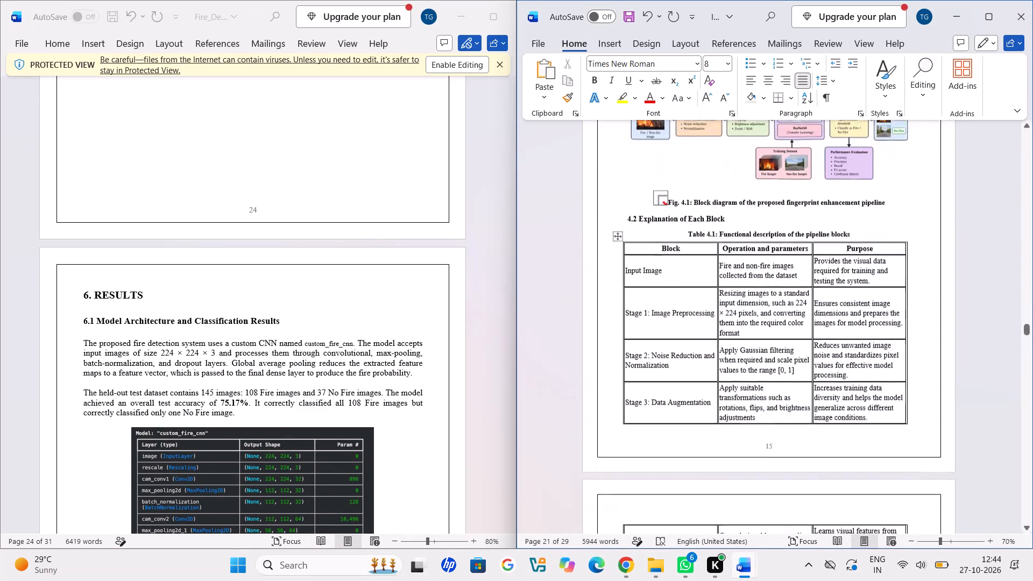
pyautogui.scroll(1, 840, 366)
pyautogui.scroll(-3, 840, 366)
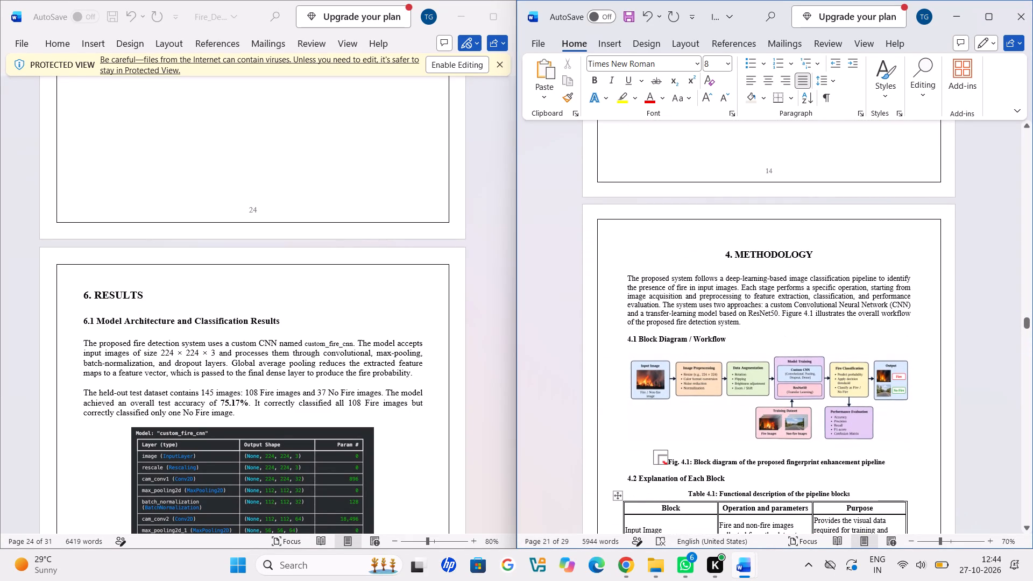
pyautogui.click(662, 464)
pyautogui.scroll(-1, 687, 443)
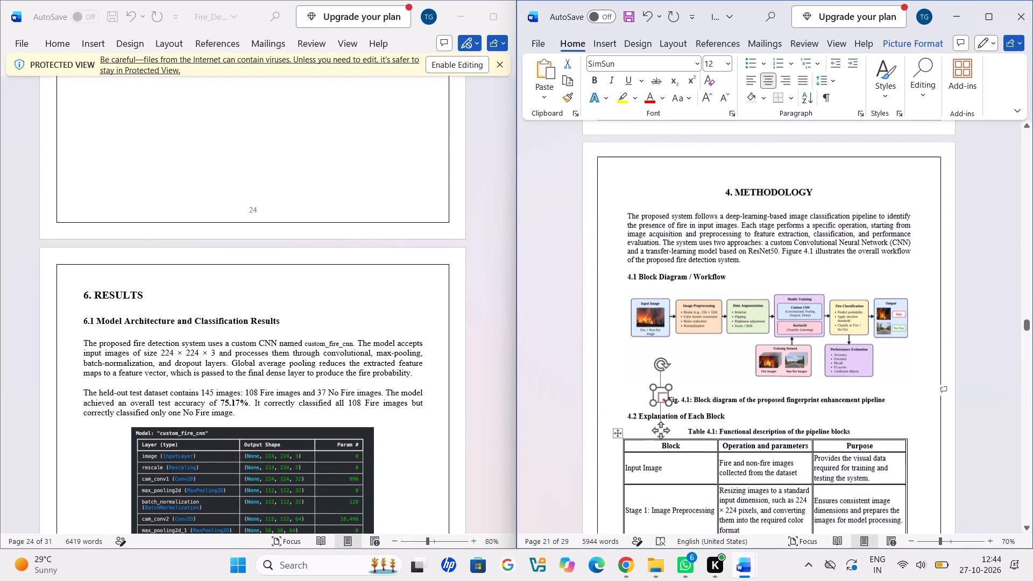
pyautogui.keyDown('ctrl'); pyautogui.scroll(3, 687, 443); pyautogui.keyUp('ctrl')
pyautogui.hotkey('ctrl', 'BackSpace')
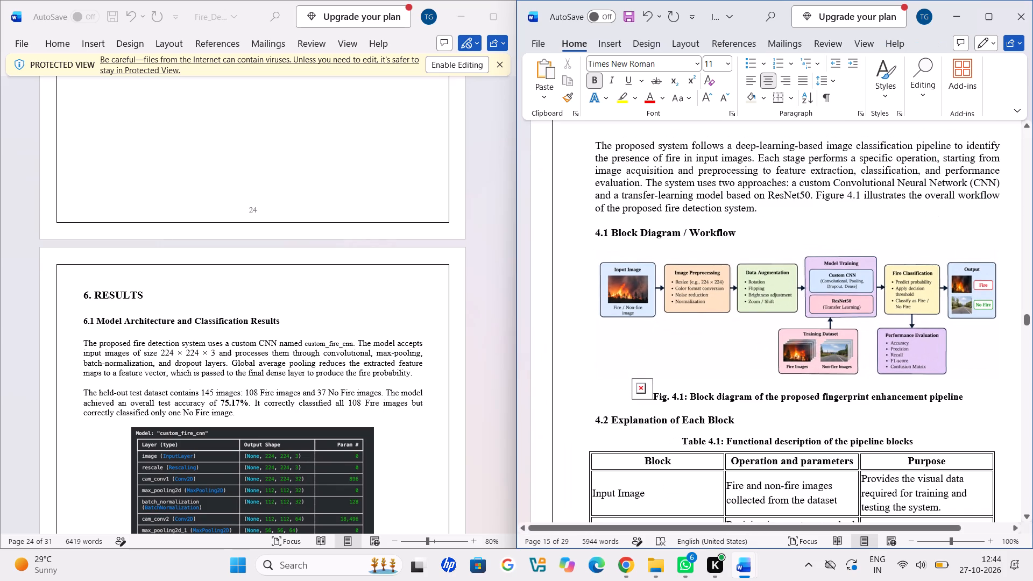
pyautogui.click(645, 394)
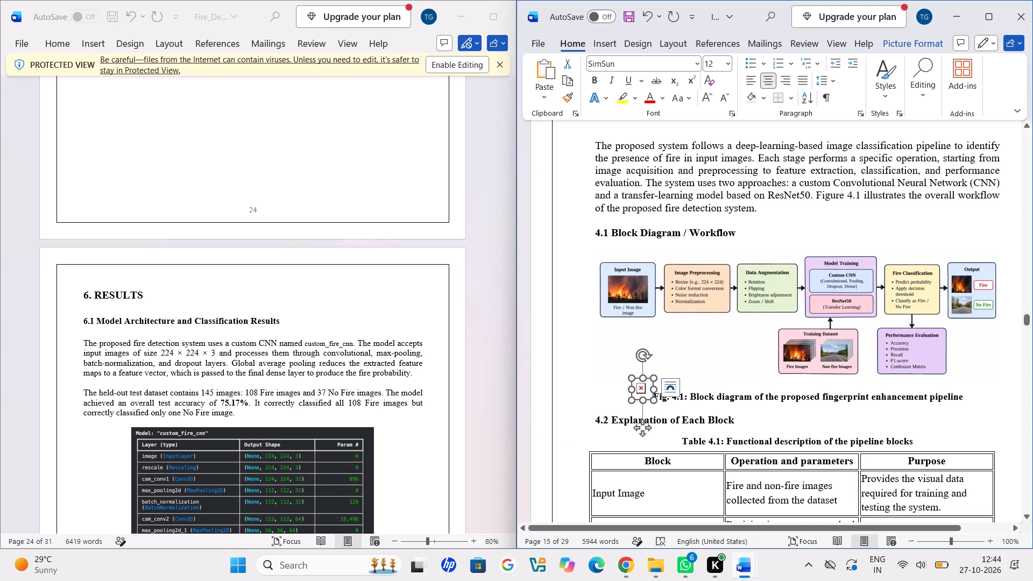
pyautogui.press('Delete')
# Select the end of the "Additional: os, glob, time, logging" bullet in section 1.2, directly above the make_gradcam_heatmap listing.
pyautogui.scroll(-3, 732, 416)
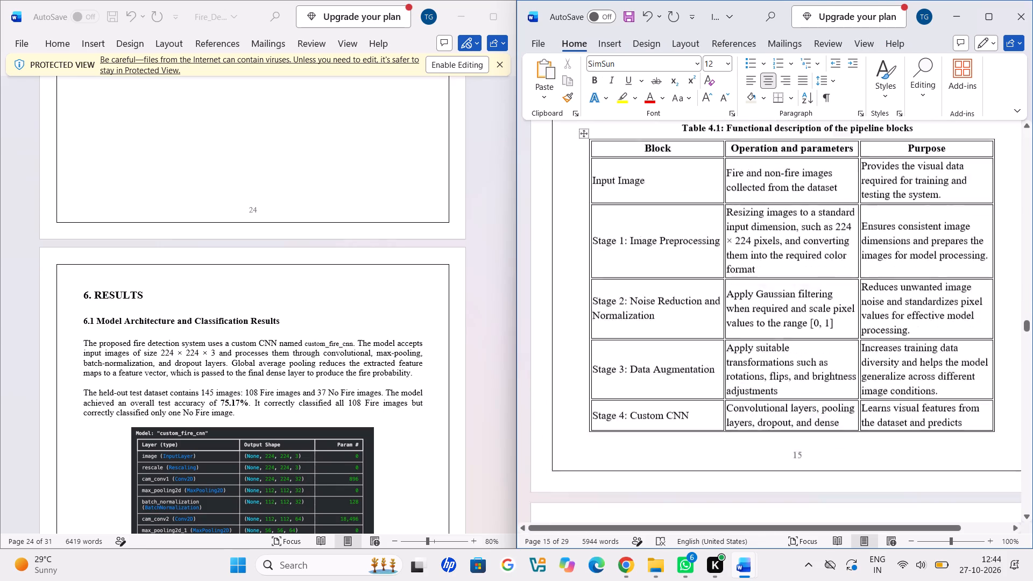
pyautogui.scroll(-5, 732, 416)
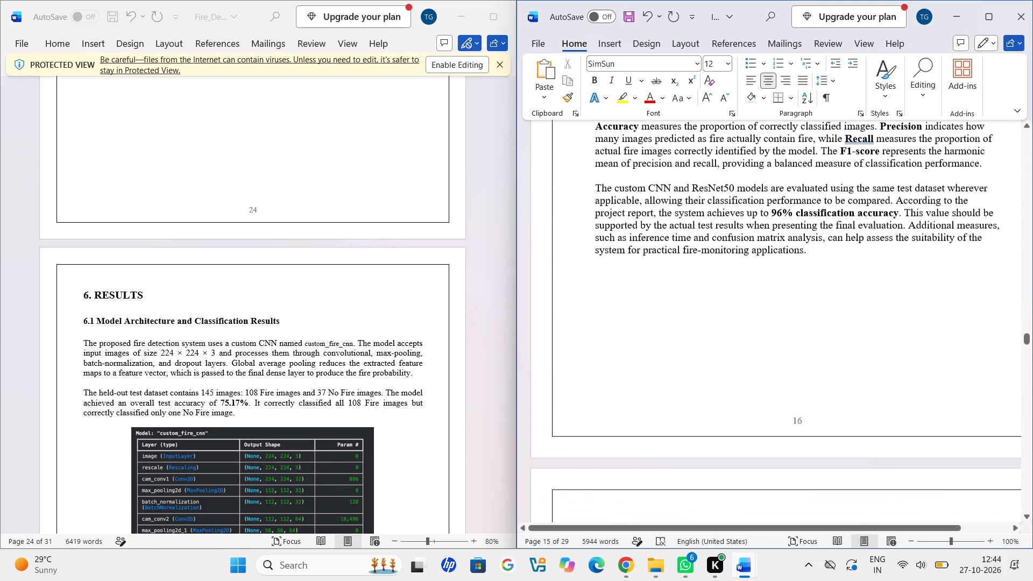
pyautogui.scroll(-2, 732, 416)
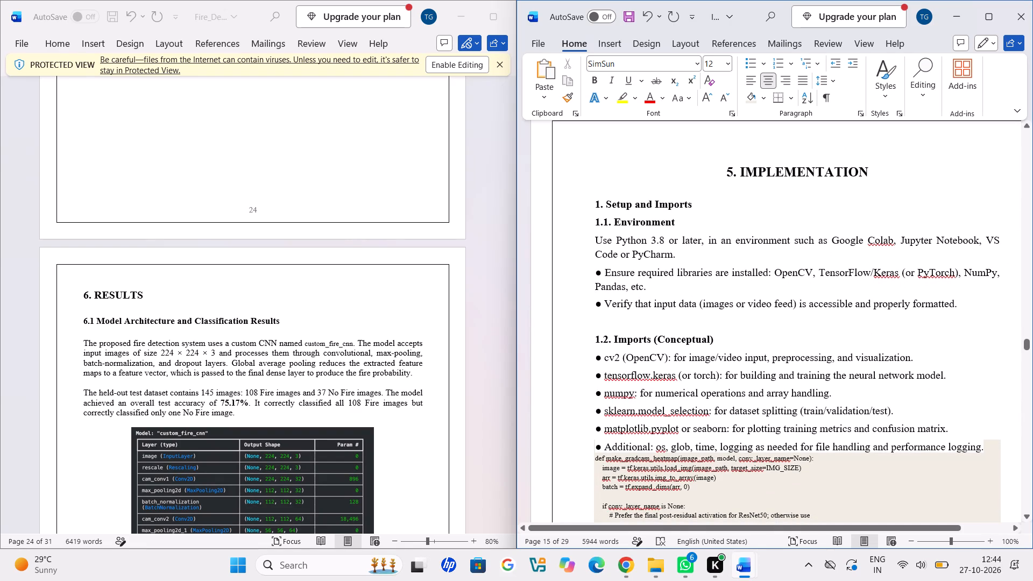
pyautogui.click(732, 416)
pyautogui.scroll(-1, 732, 416)
pyautogui.hscroll(1, 732, 416)
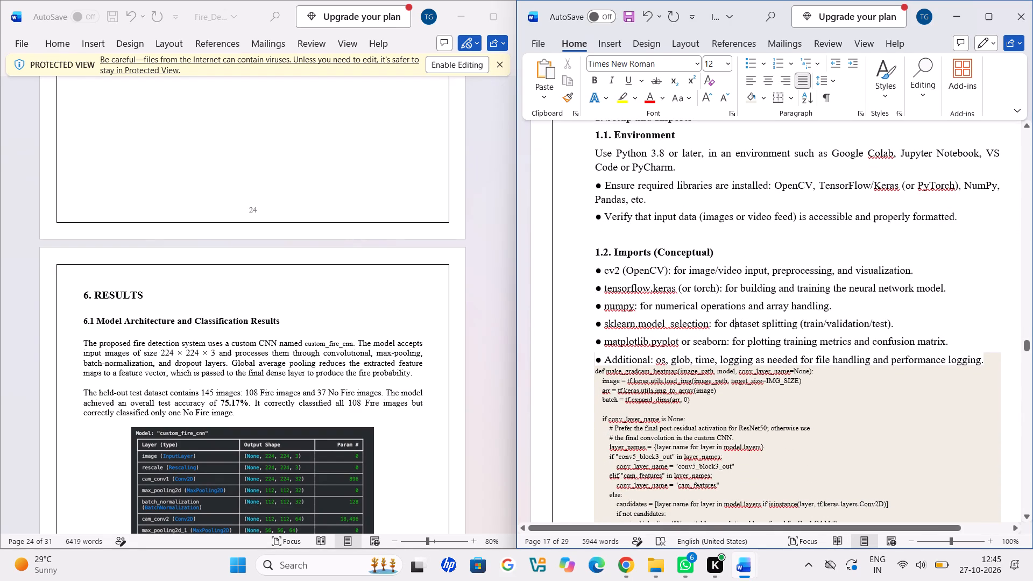
pyautogui.scroll(1, 732, 416)
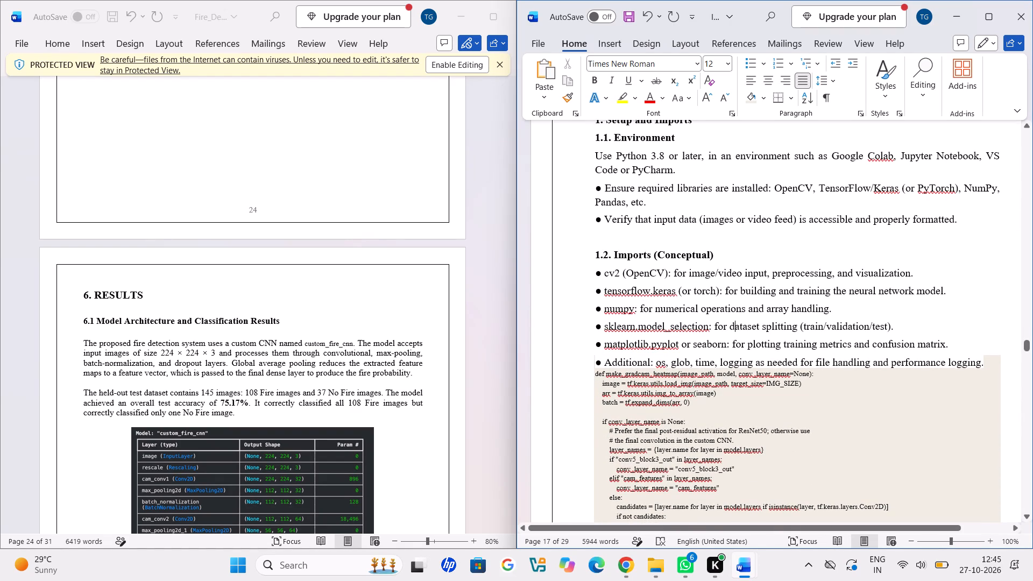
pyautogui.doubleClick(987, 362)
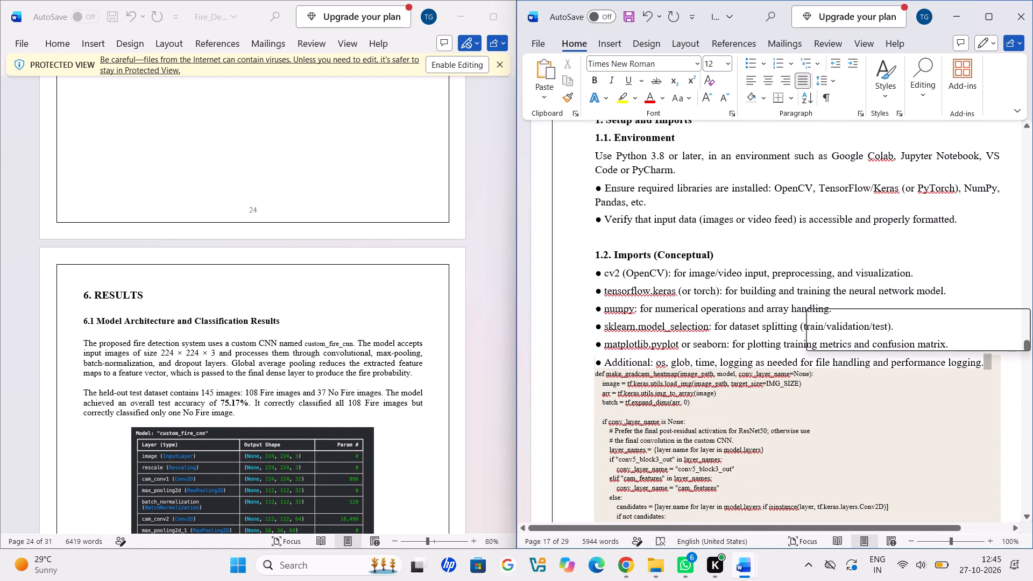
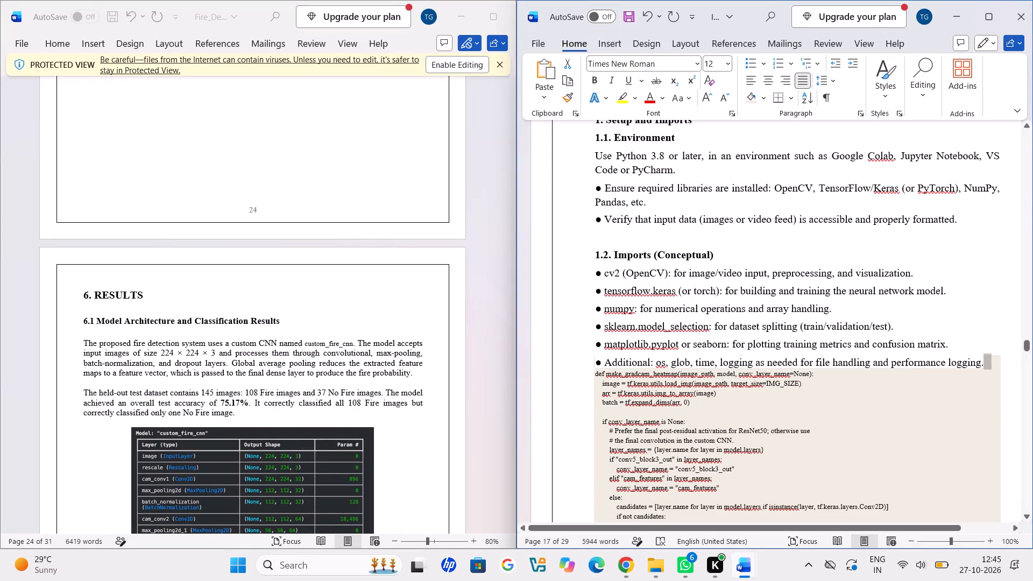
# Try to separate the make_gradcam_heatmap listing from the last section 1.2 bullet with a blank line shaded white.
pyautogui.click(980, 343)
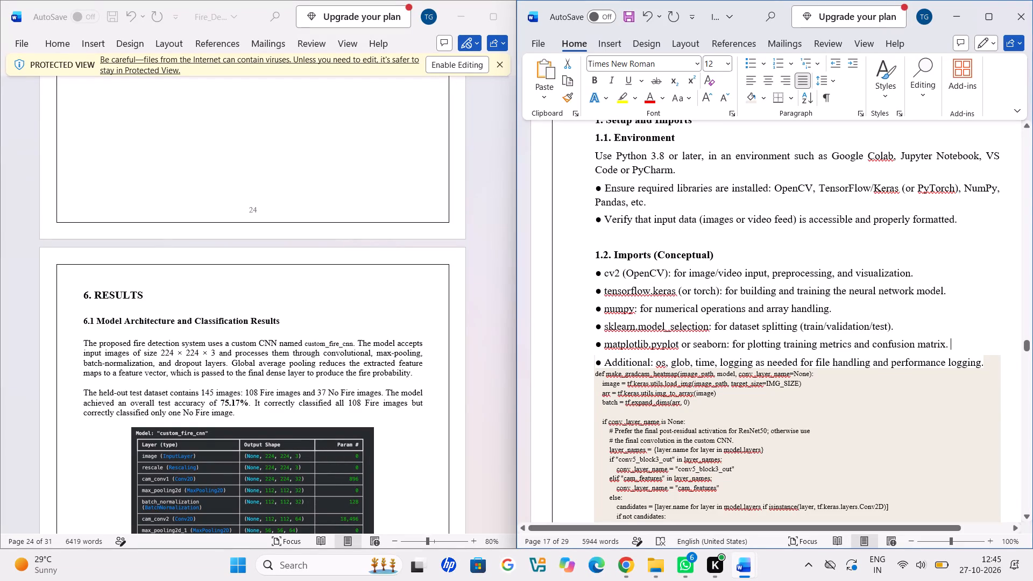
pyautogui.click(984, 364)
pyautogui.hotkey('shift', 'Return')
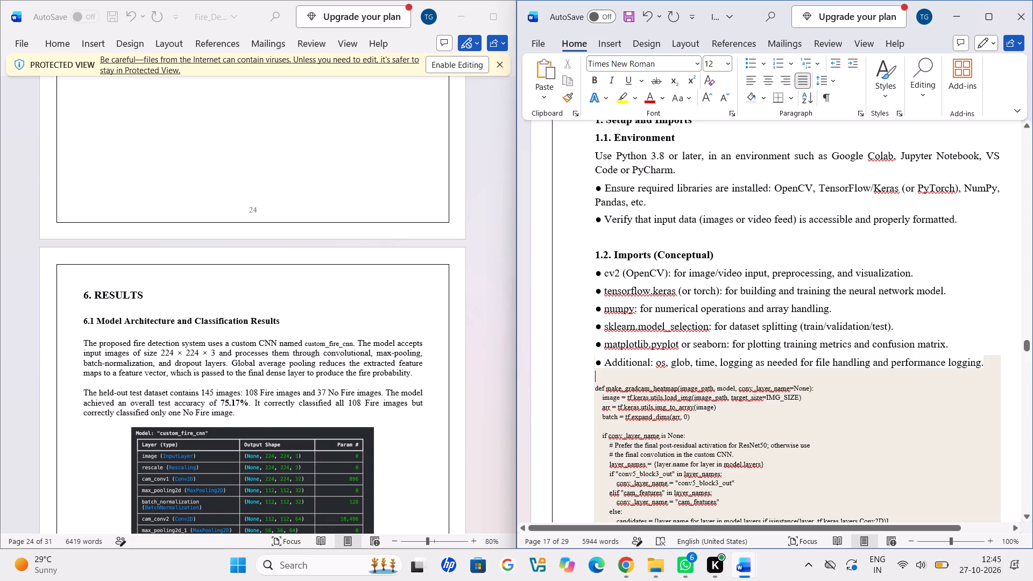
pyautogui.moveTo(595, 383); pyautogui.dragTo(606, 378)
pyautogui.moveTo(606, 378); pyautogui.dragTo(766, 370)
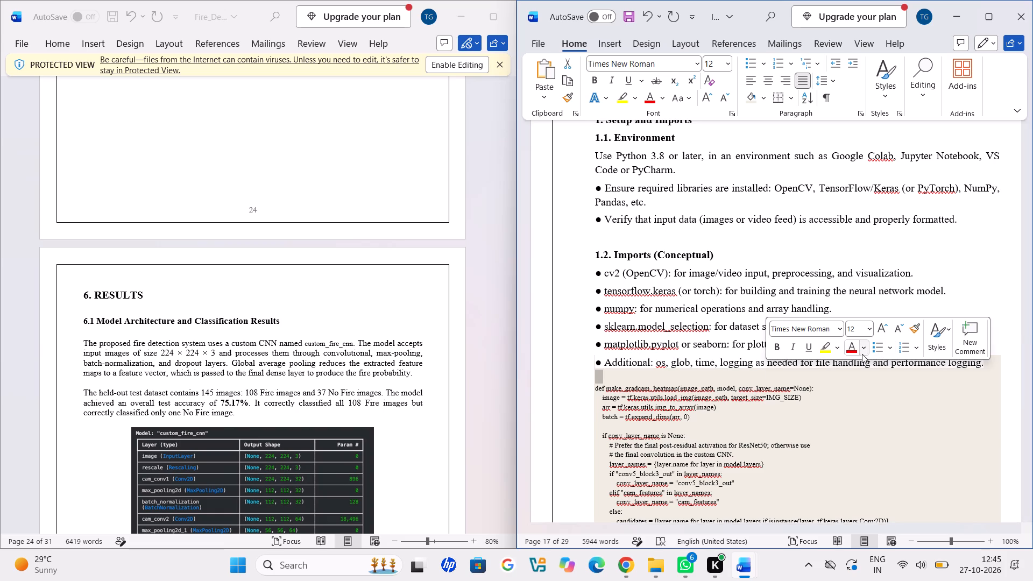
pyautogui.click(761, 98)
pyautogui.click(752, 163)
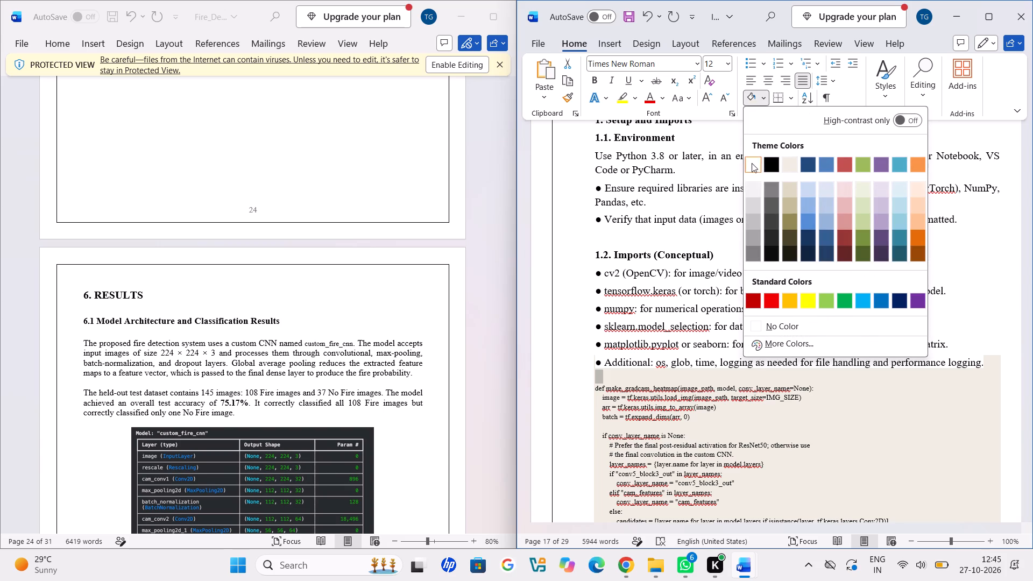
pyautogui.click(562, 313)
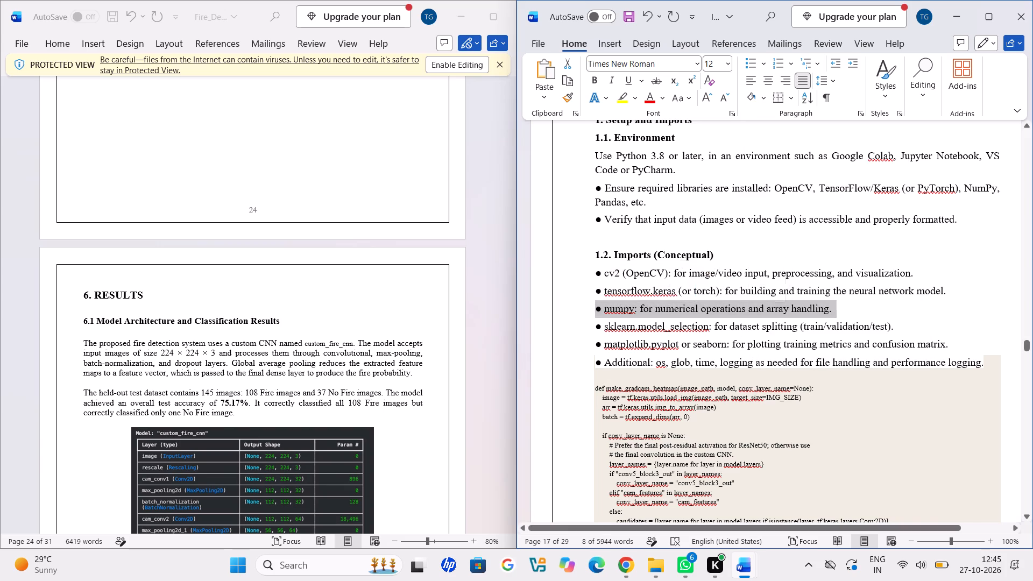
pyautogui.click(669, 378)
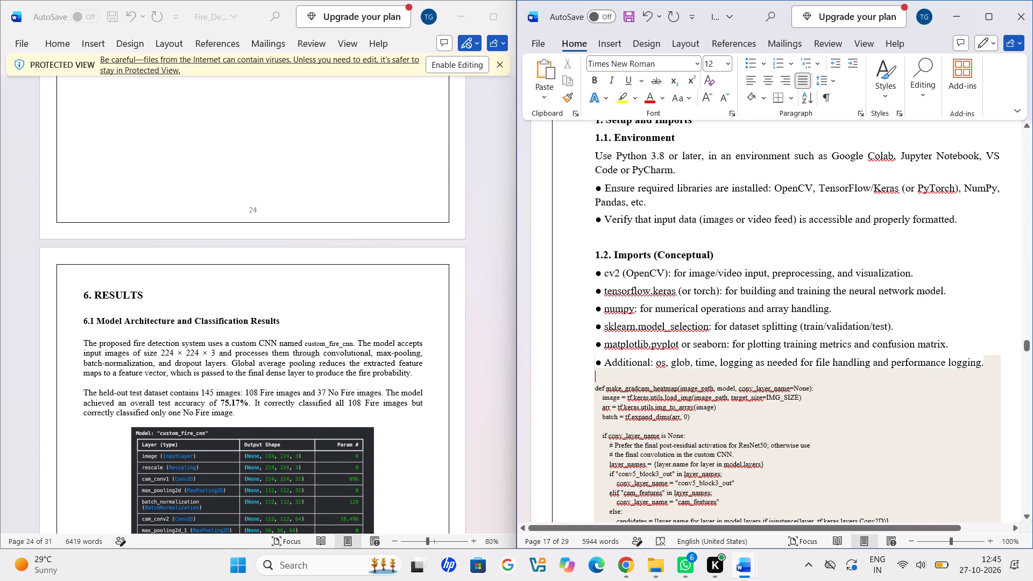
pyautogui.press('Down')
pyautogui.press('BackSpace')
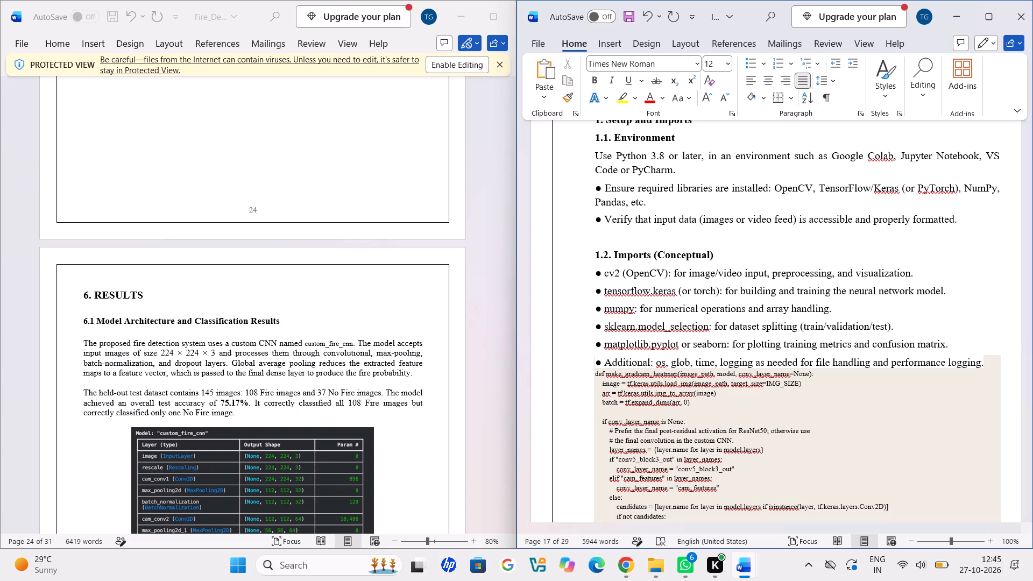
# Review the code listings, headings and page breaks from the end of section 1.2 through the start of the RESULTS chapter.
pyautogui.scroll(-2, 990, 358)
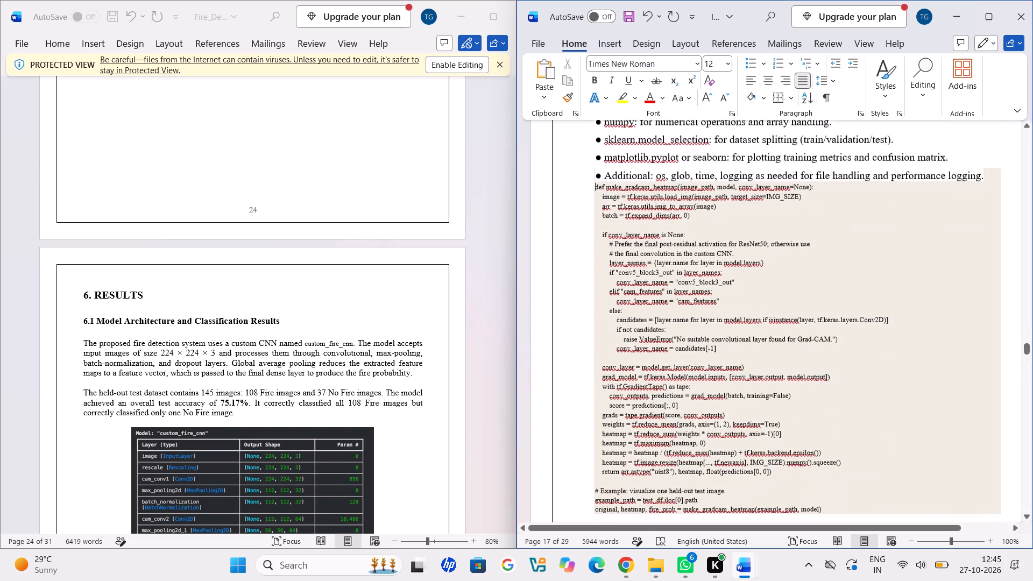
pyautogui.scroll(-1, 990, 358)
pyautogui.scroll(-1, 850, 353)
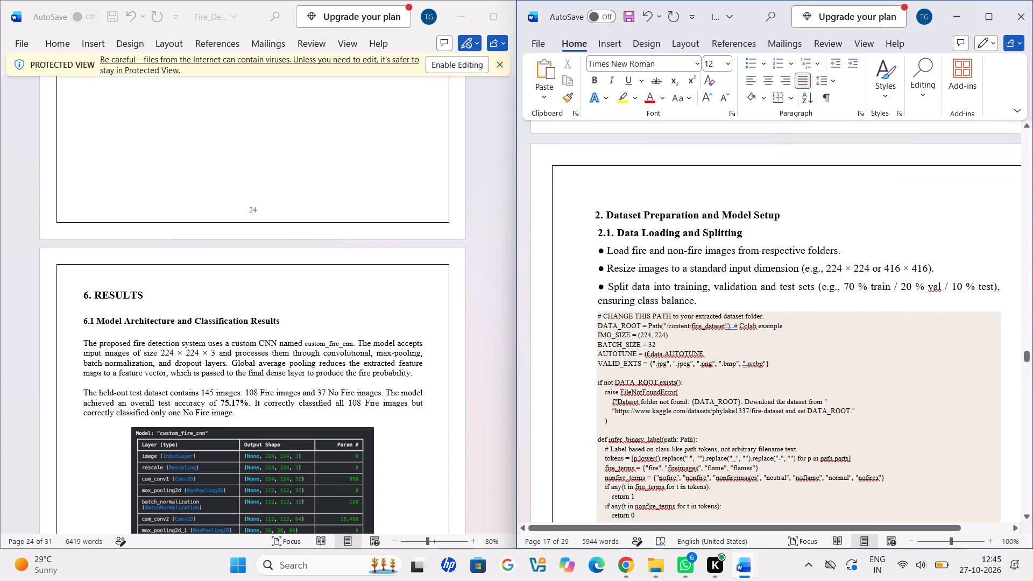
pyautogui.click(850, 353)
pyautogui.scroll(-9, 850, 353)
pyautogui.scroll(3, 850, 353)
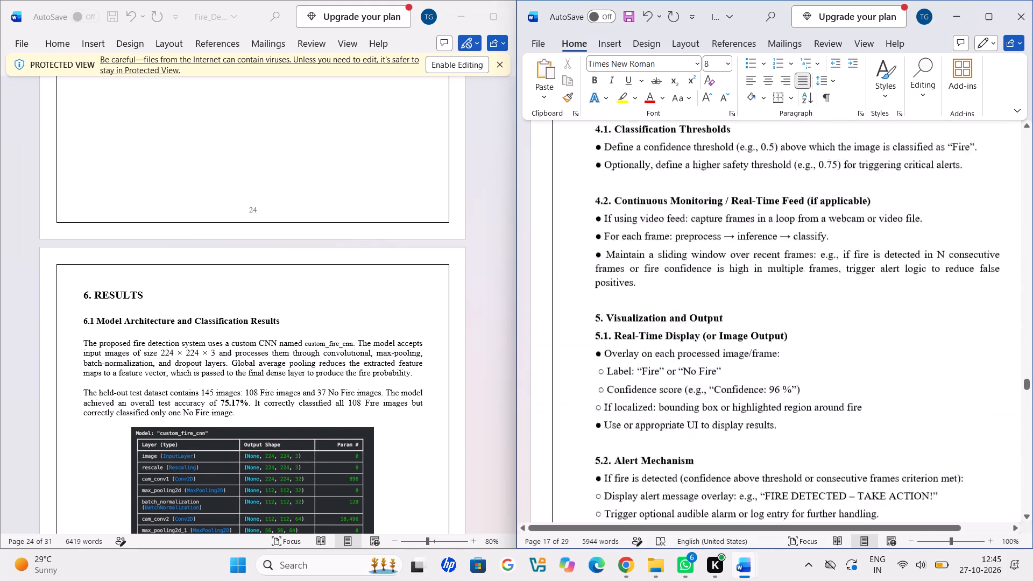
pyautogui.scroll(-5, 850, 353)
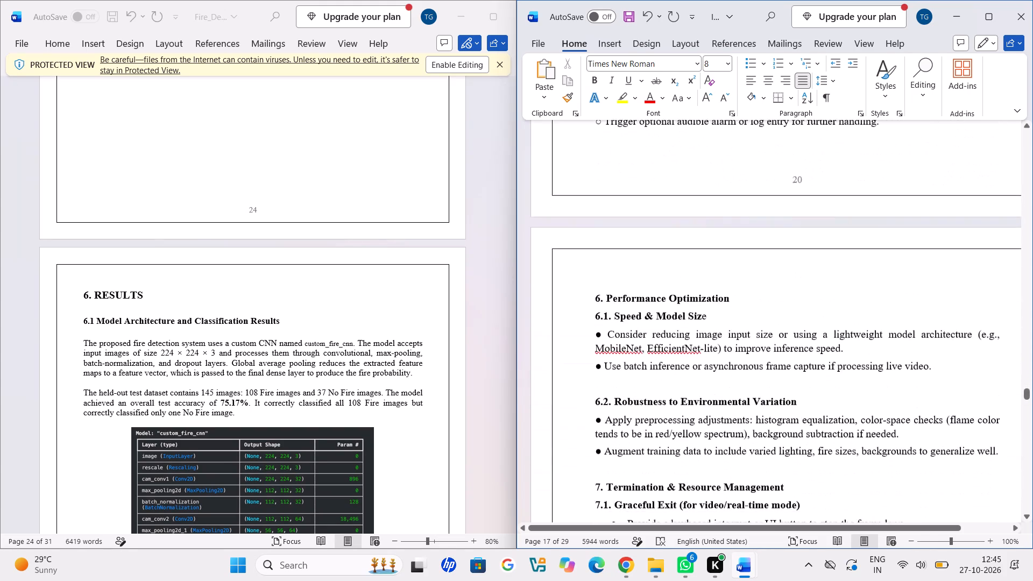
pyautogui.scroll(-5, 850, 353)
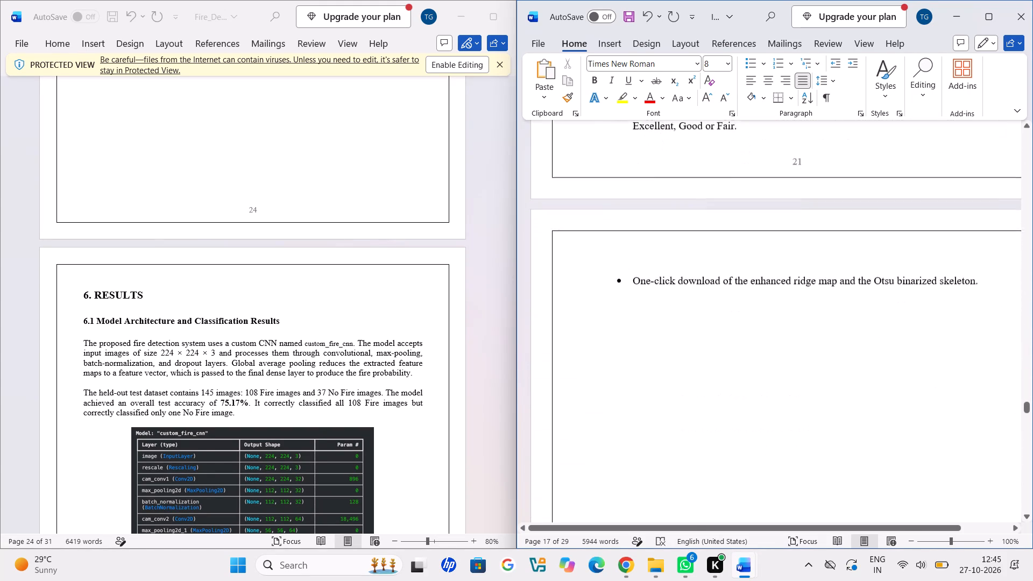
pyautogui.scroll(-1, 850, 353)
pyautogui.scroll(1, 850, 353)
pyautogui.scroll(-3, 850, 353)
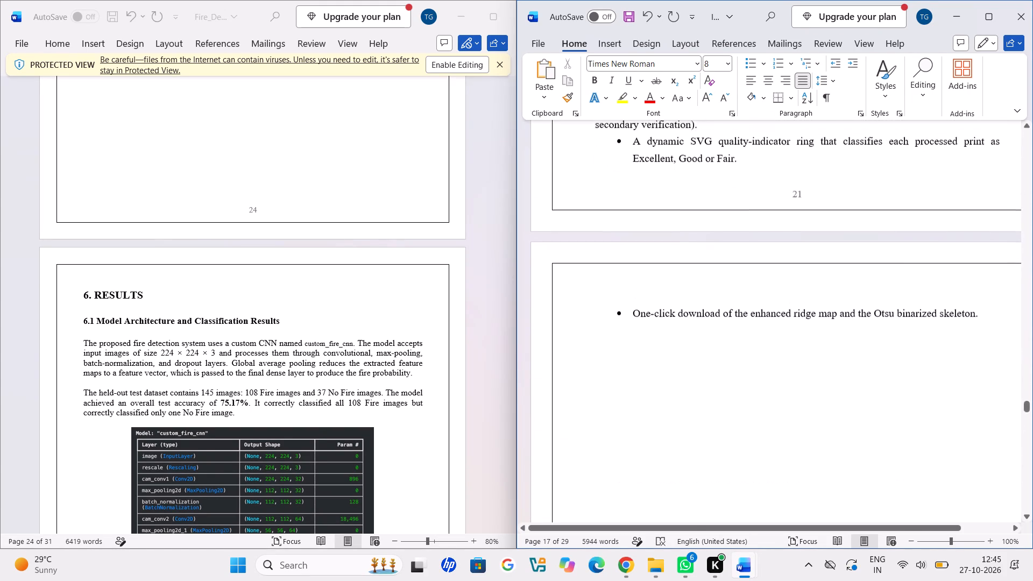
pyautogui.scroll(-3, 850, 353)
# Delete the empty line between the "On exit" bullet and the evaluation code listing in section 7.1.
pyautogui.scroll(4, 850, 353)
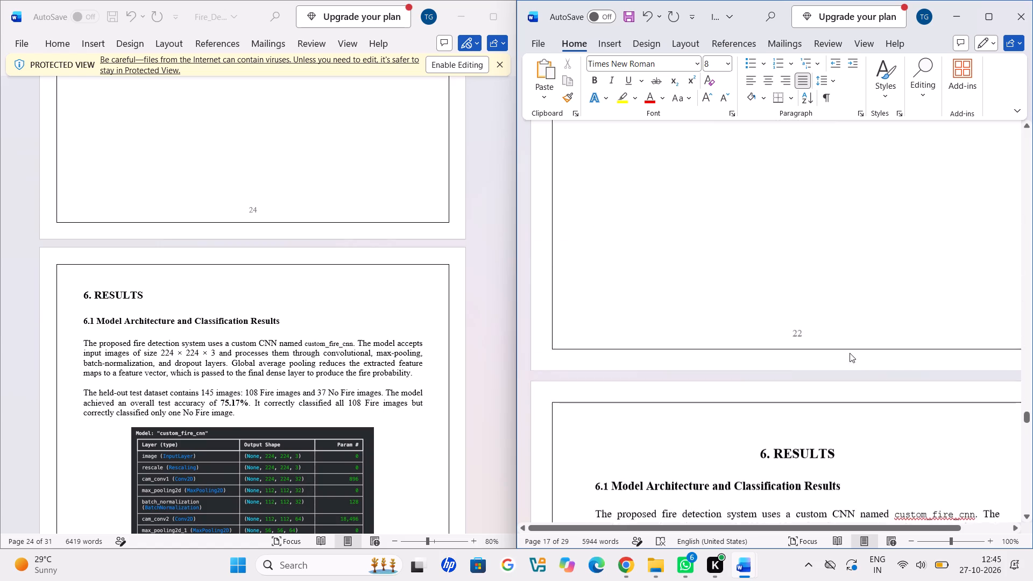
pyautogui.scroll(4, 850, 353)
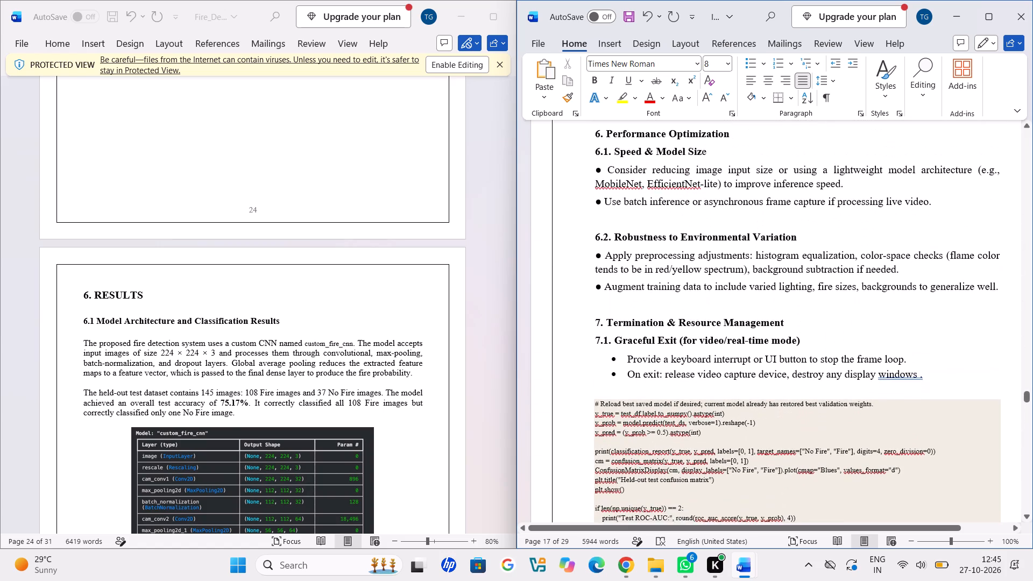
pyautogui.click(637, 395)
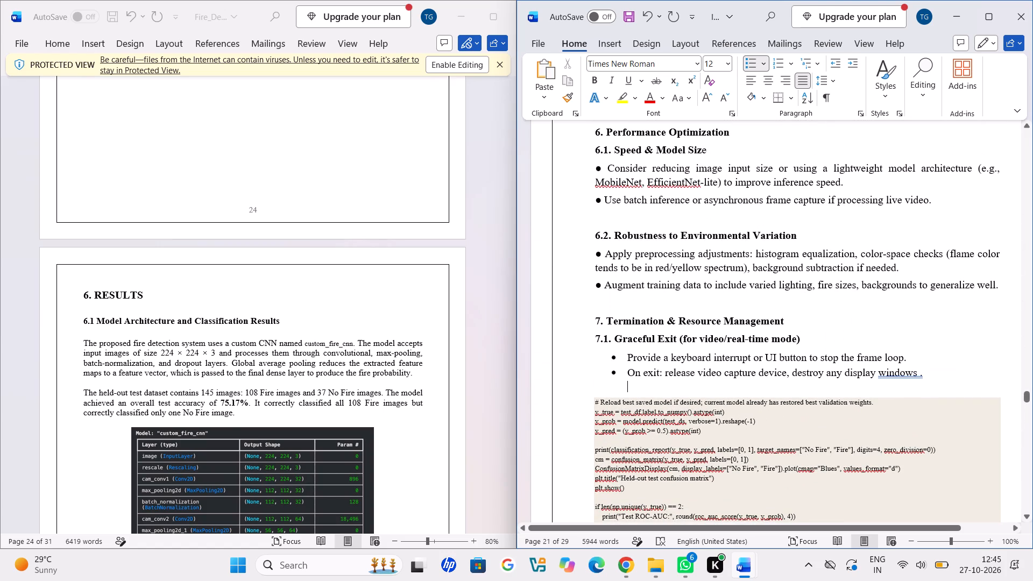
pyautogui.press('BackSpace')
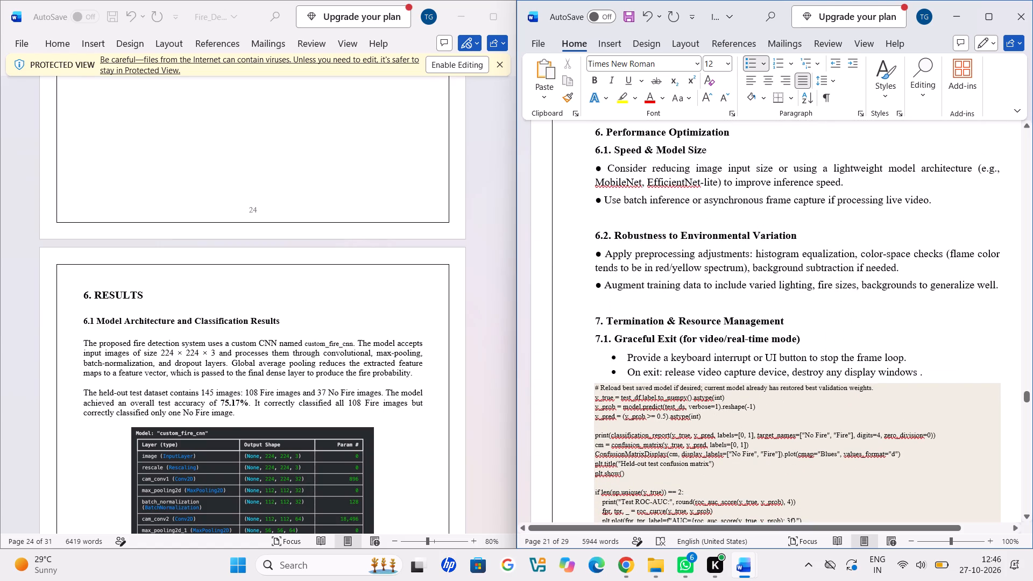
# Remove the blank page between the end of section 7.2 and the "6. RESULTS" heading.
pyautogui.scroll(-4, 655, 436)
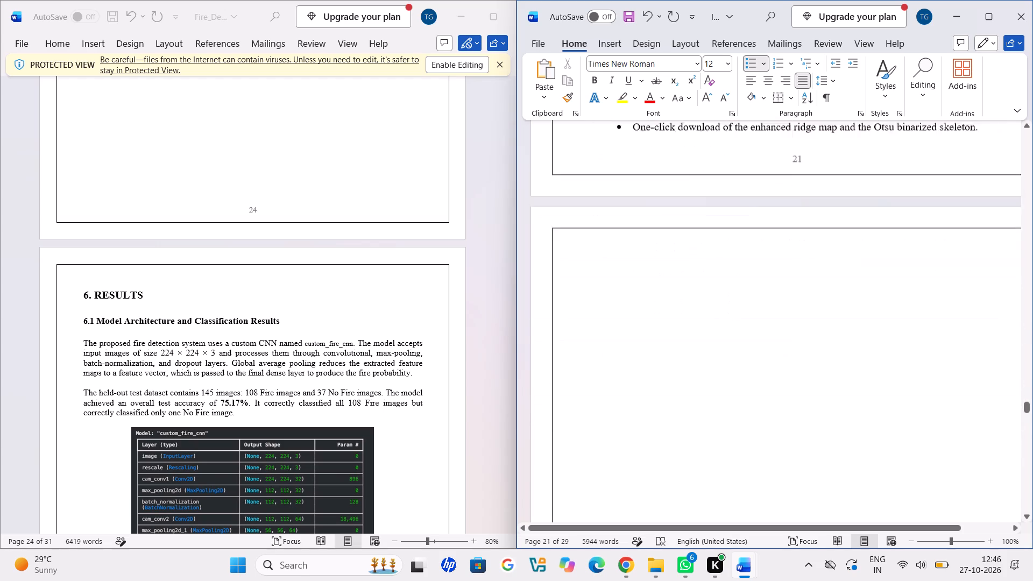
pyautogui.scroll(-4, 655, 436)
pyautogui.keyDown('ctrl'); pyautogui.scroll(-1, 655, 436); pyautogui.keyUp('ctrl')
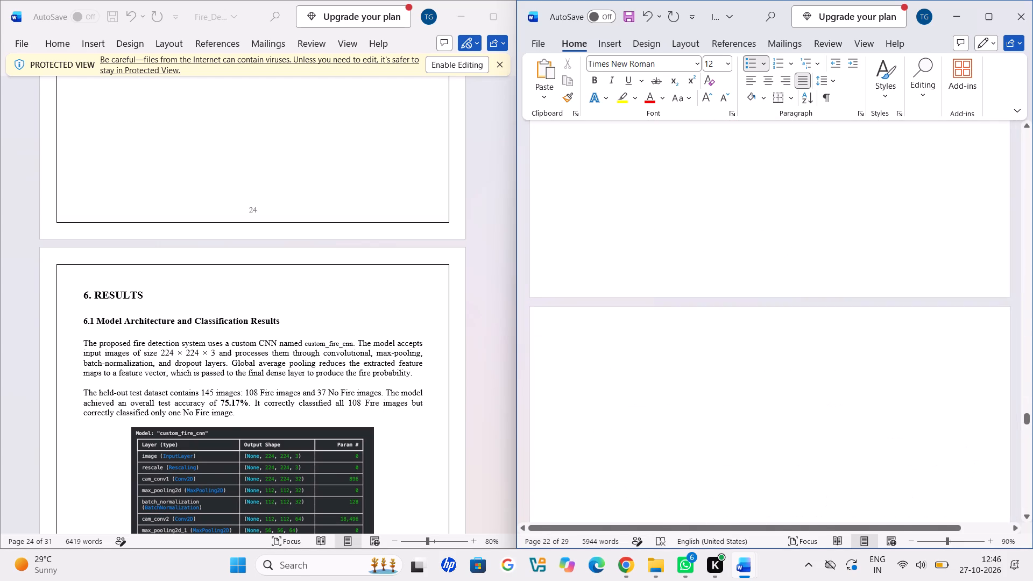
pyautogui.click(671, 232)
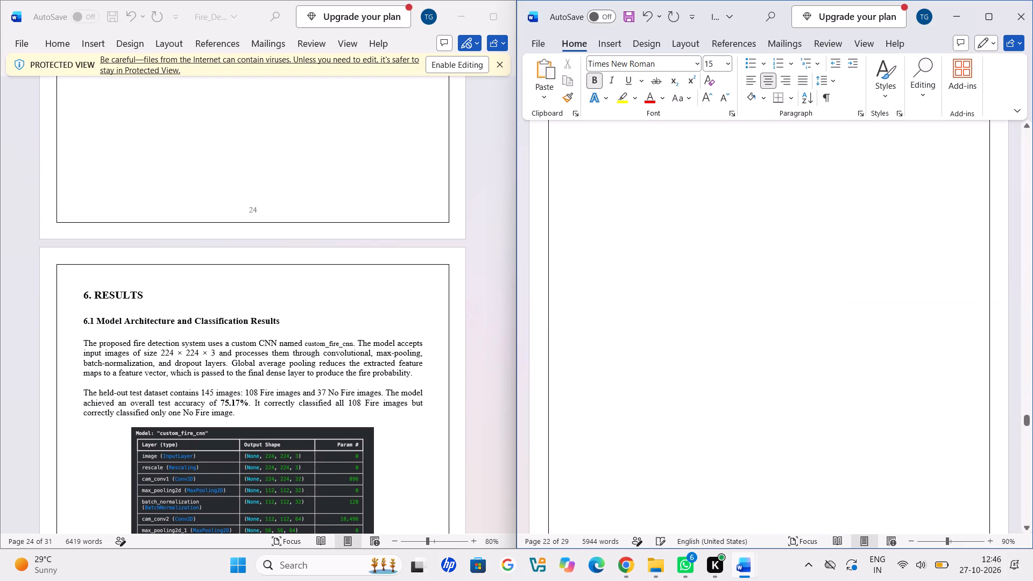
pyautogui.press('BackSpace')
pyautogui.press('BackSpace')
pyautogui.scroll(1, 811, 286)
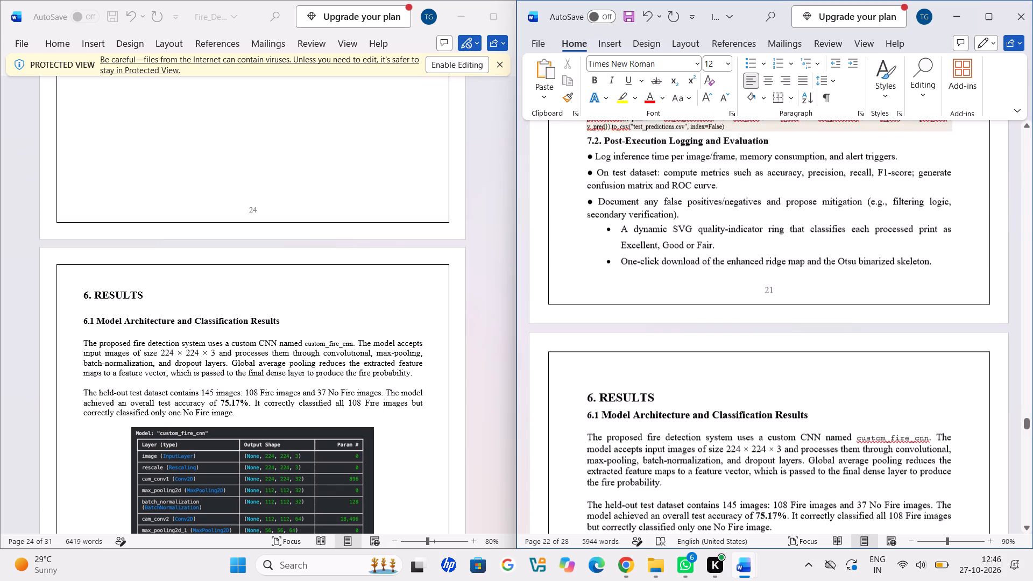
# Review the report's layout from the Results chapter through the end of the References.
pyautogui.scroll(-3, 811, 286)
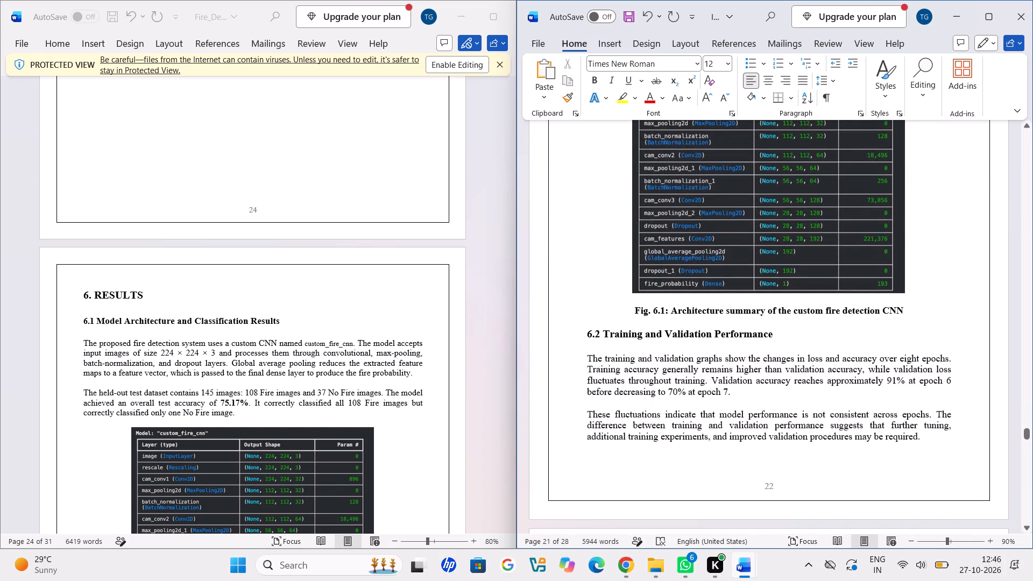
pyautogui.scroll(-7, 766, 383)
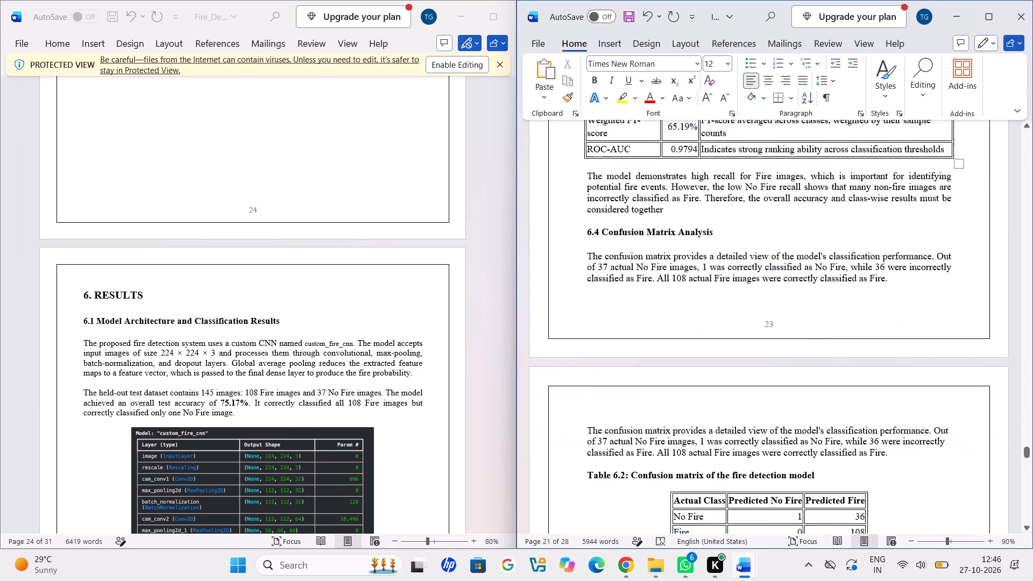
pyautogui.scroll(-12, 766, 383)
pyautogui.scroll(-9, 766, 383)
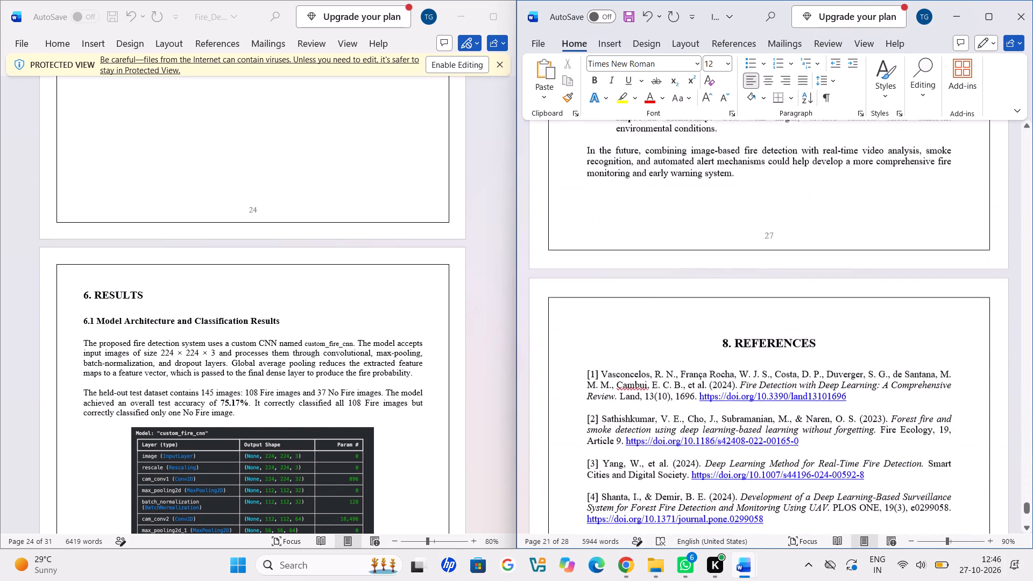
pyautogui.scroll(-15, 766, 383)
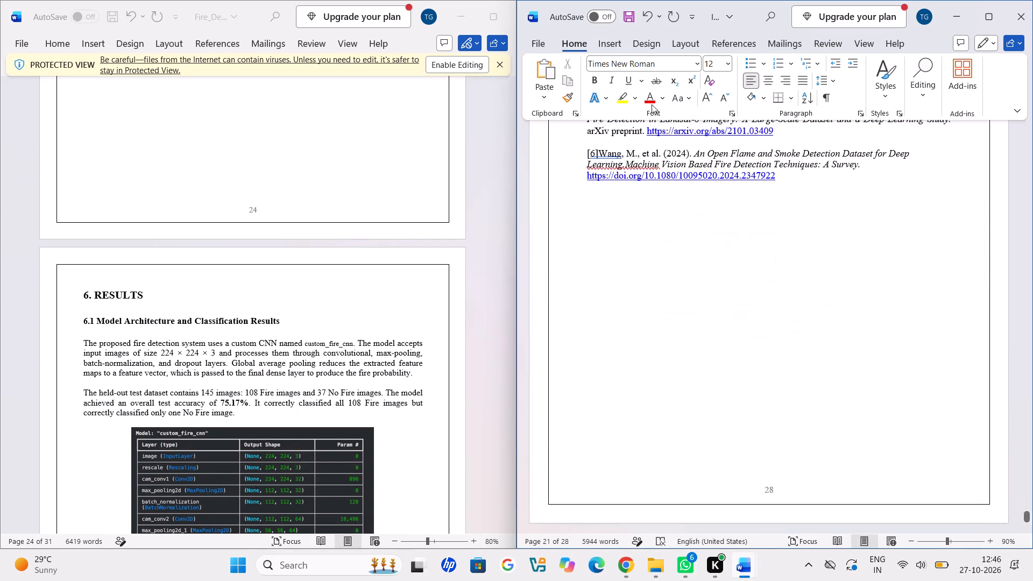
# Print the whole report to a PDF named IPCV_REPORT in the Documents folder using Microsoft Print to PDF.
pyautogui.click(547, 41)
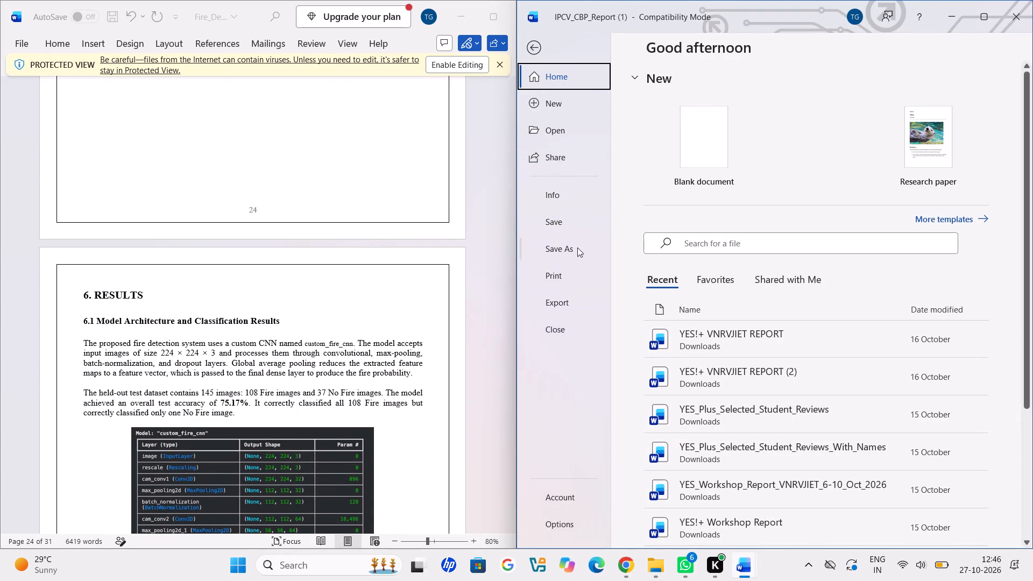
pyautogui.click(560, 273)
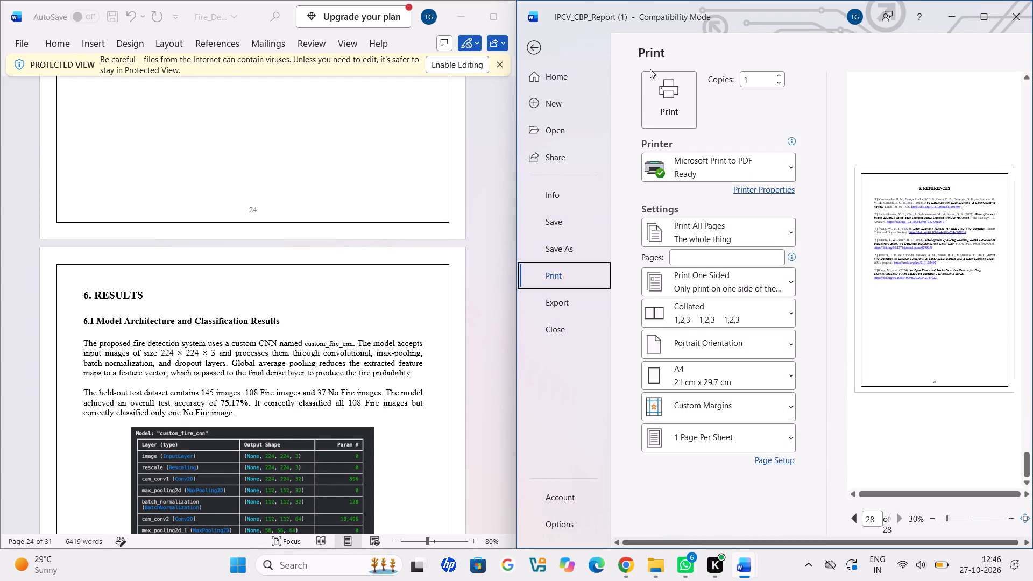
pyautogui.click(688, 100)
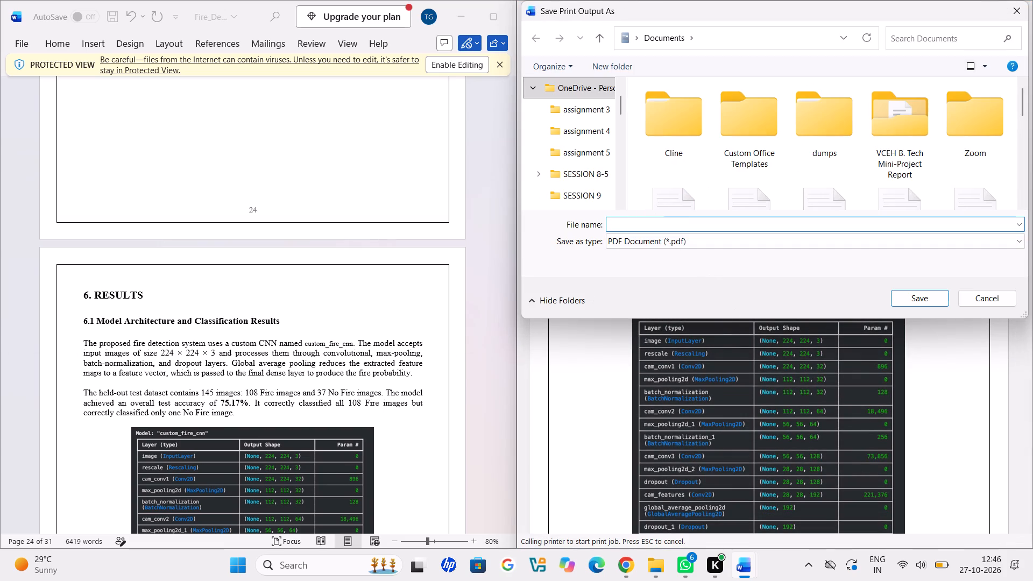
pyautogui.write('IPCV')
pyautogui.write('_RE[P')
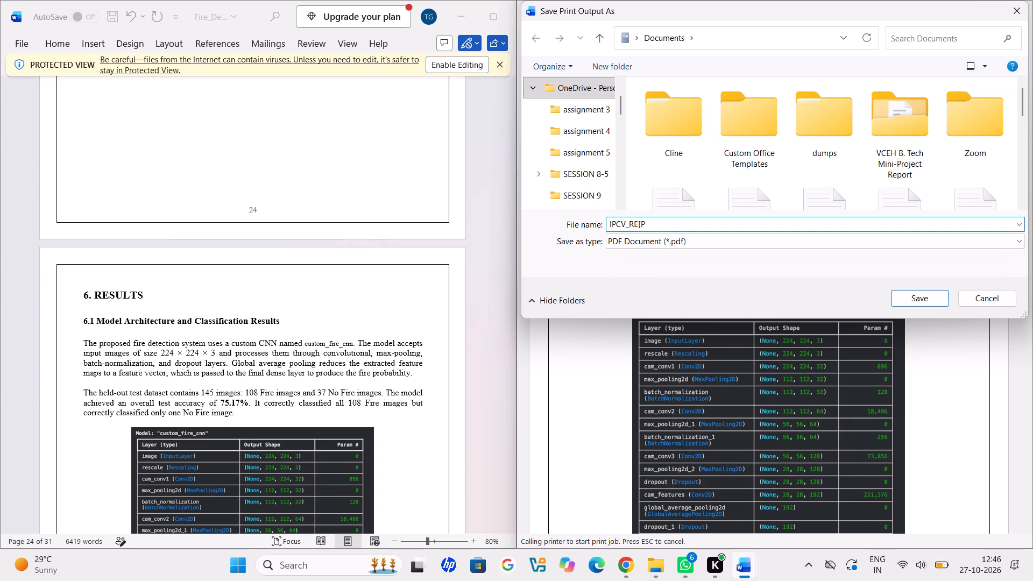
pyautogui.press('BackSpace')
pyautogui.press('BackSpace')
pyautogui.write('PORT')
pyautogui.click(914, 299)
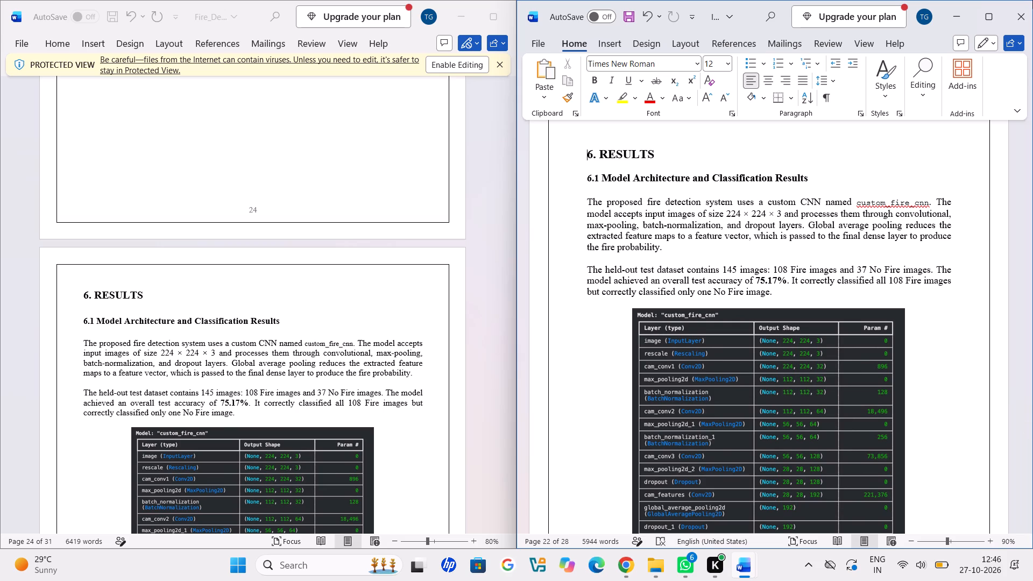
# Close IPCV_CBP_Report (1), saving its changes.
pyautogui.click(1013, 16)
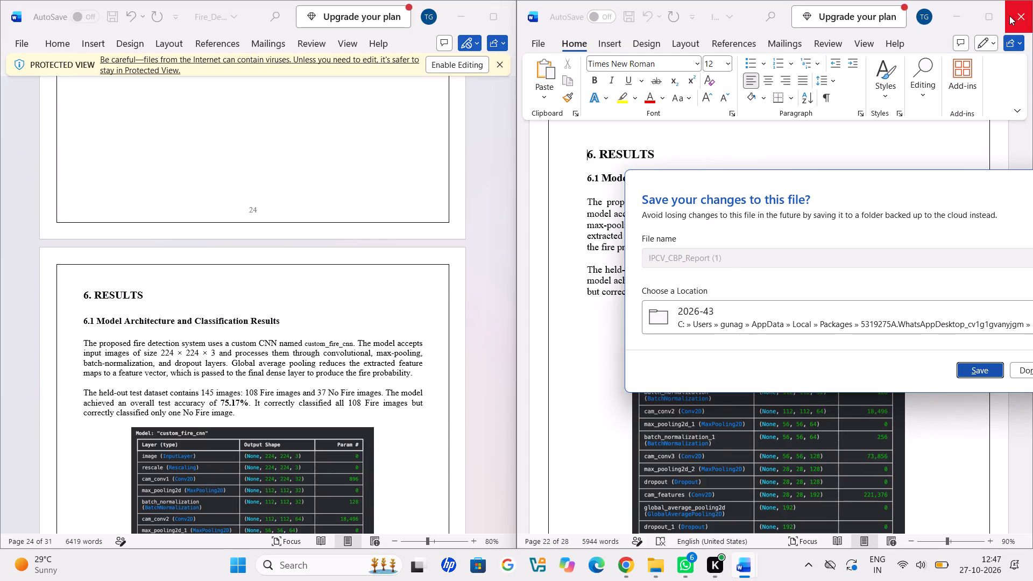
pyautogui.click(972, 367)
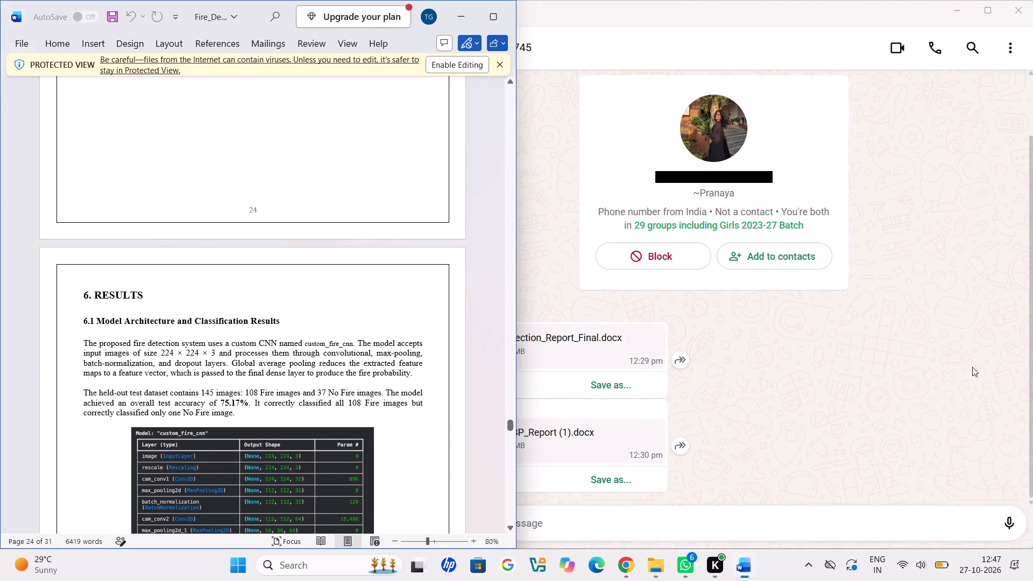
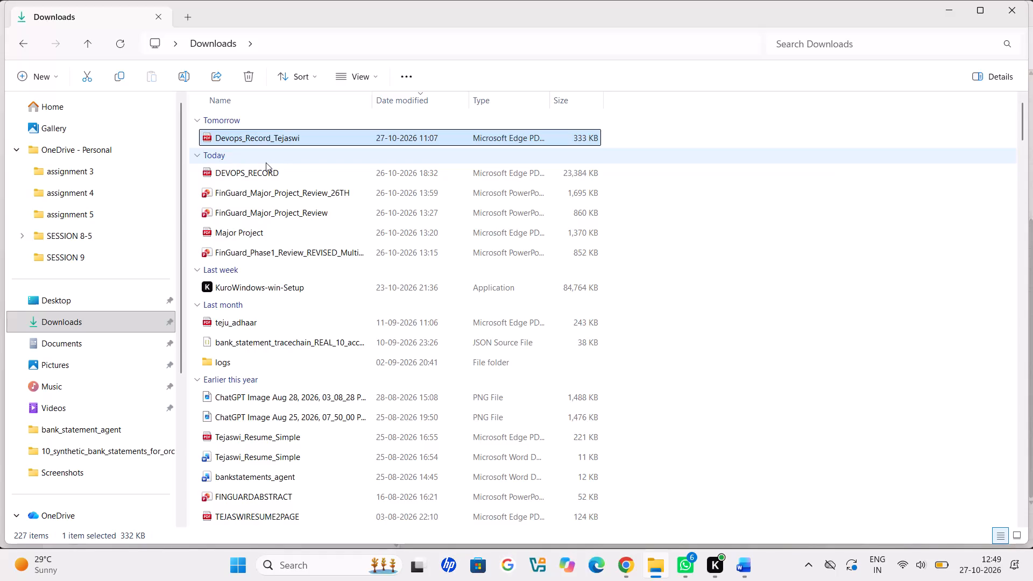
# Check Home's recent files for IPCV_REPORT, and show the Documents folder's contents in List view.
pyautogui.click(302, 74)
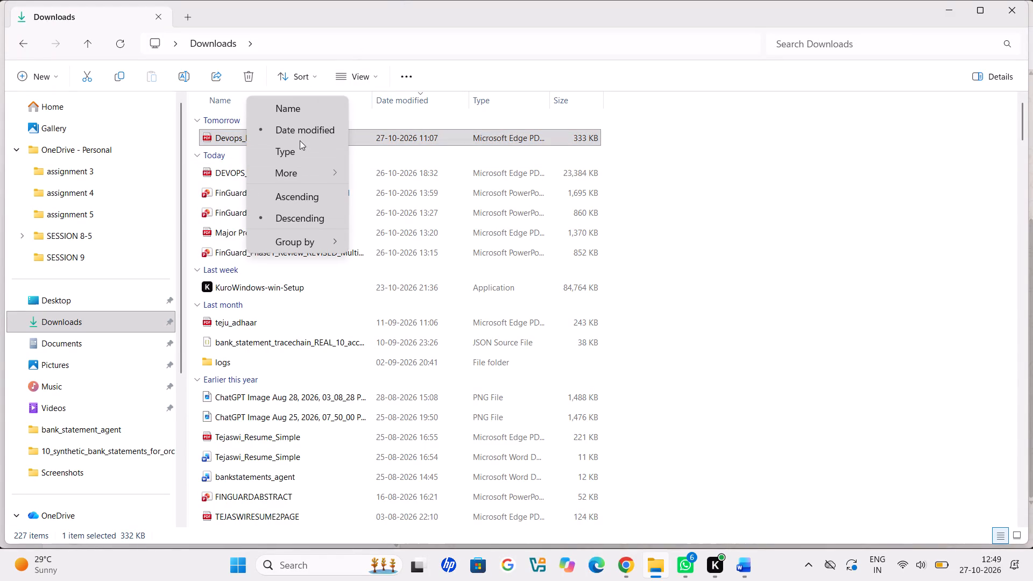
pyautogui.click(107, 302)
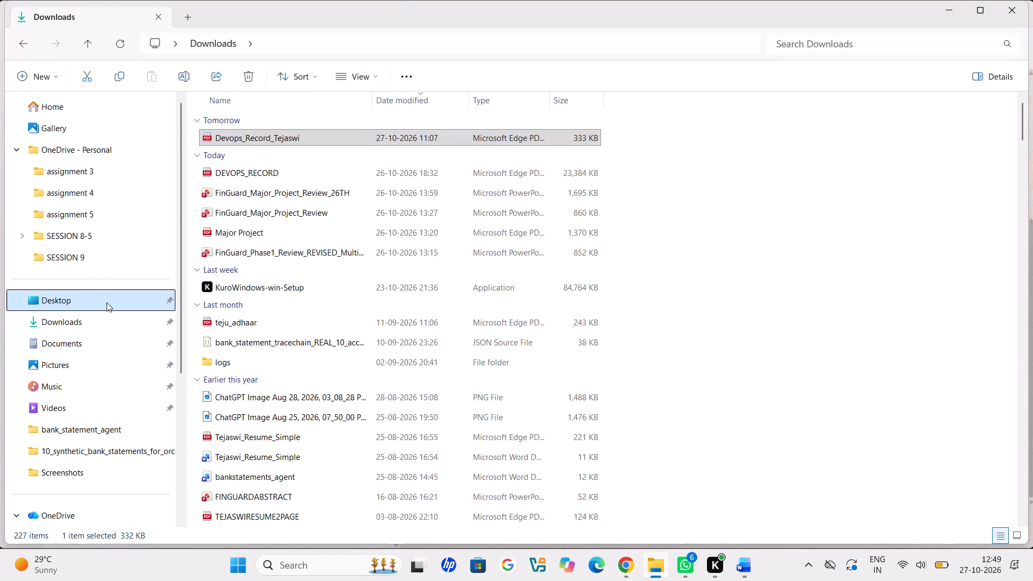
pyautogui.click(67, 110)
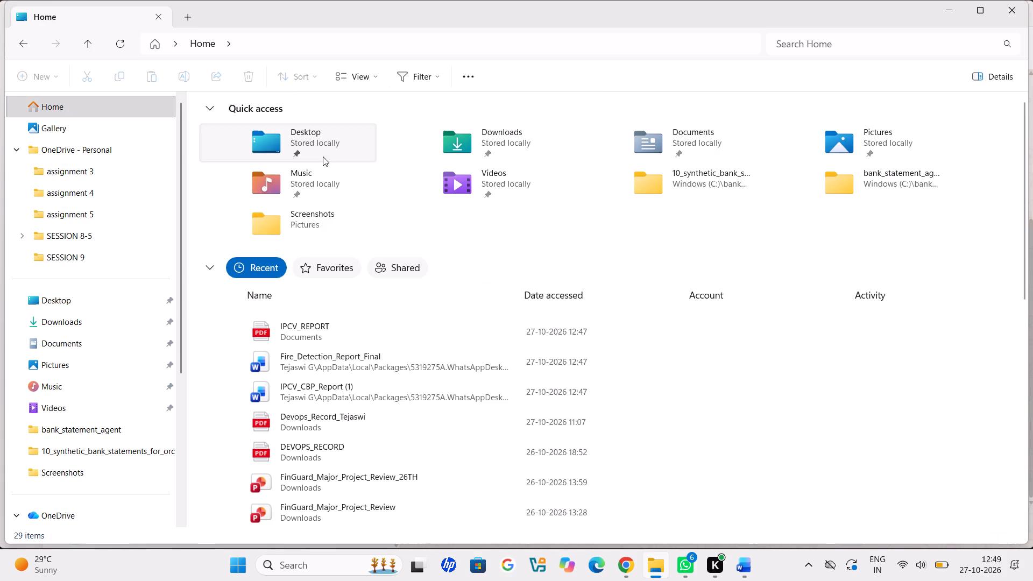
pyautogui.click(360, 338)
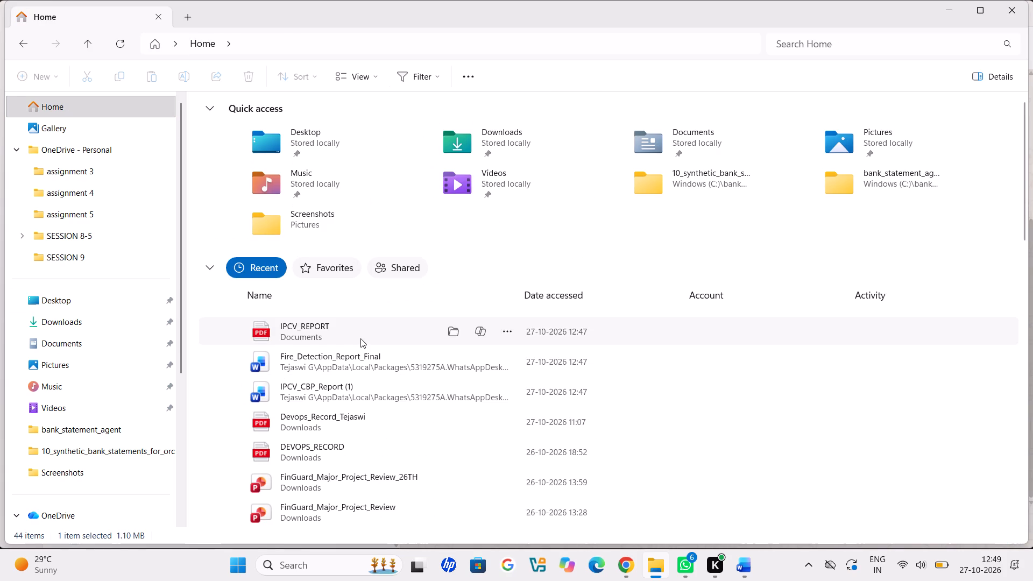
pyautogui.keyDown('shift'); pyautogui.click(339, 370); pyautogui.keyUp('shift')
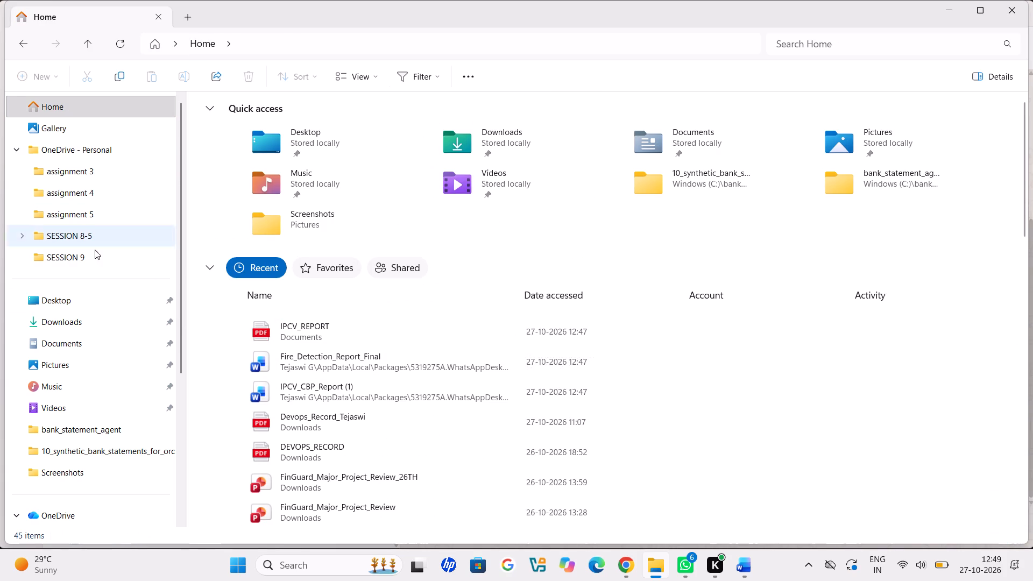
pyautogui.click(102, 346)
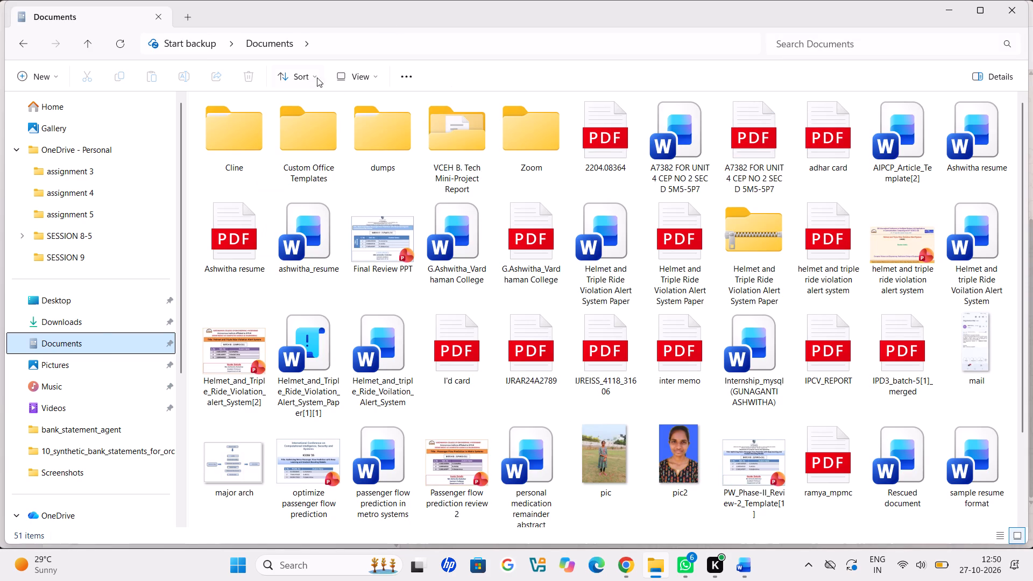
pyautogui.click(363, 71)
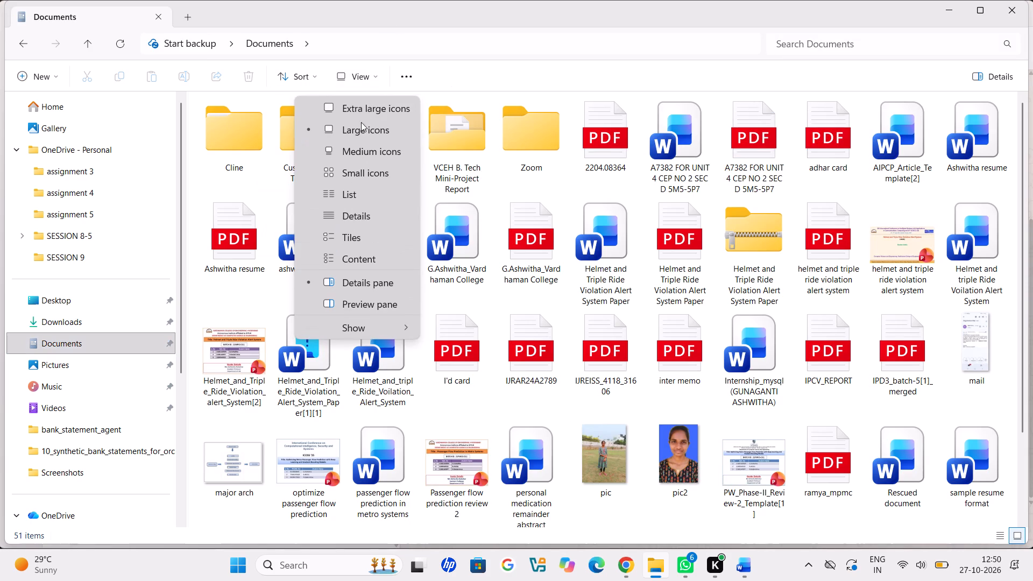
pyautogui.click(362, 196)
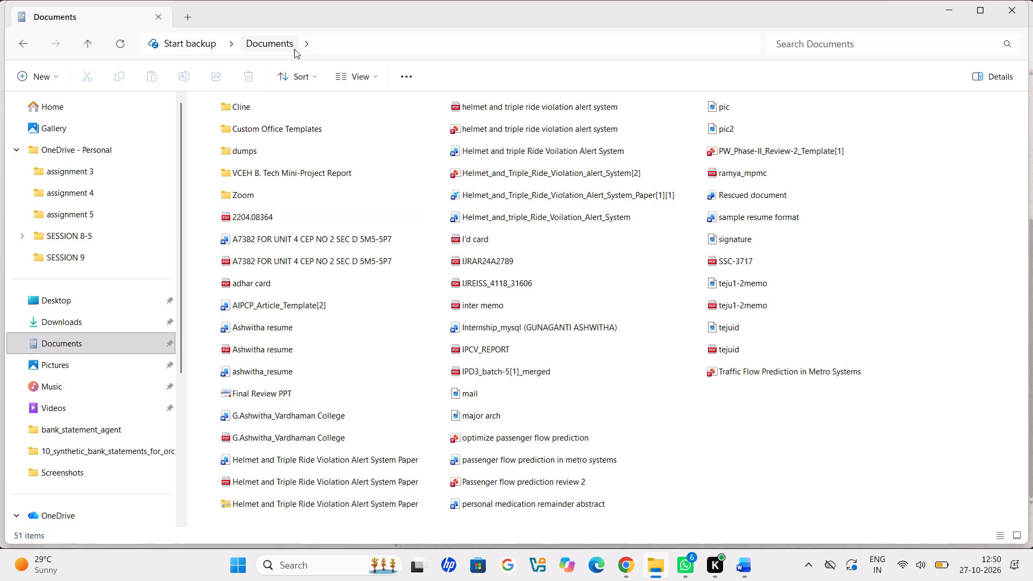
# Delete the IPCV_REPORT PDF from the Documents folder.
pyautogui.click(321, 78)
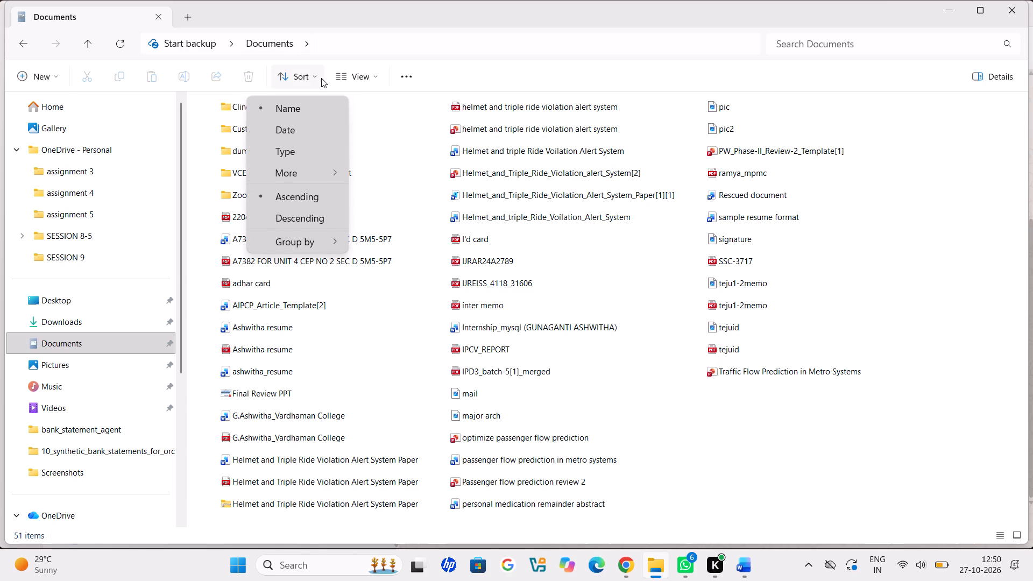
pyautogui.click(490, 345)
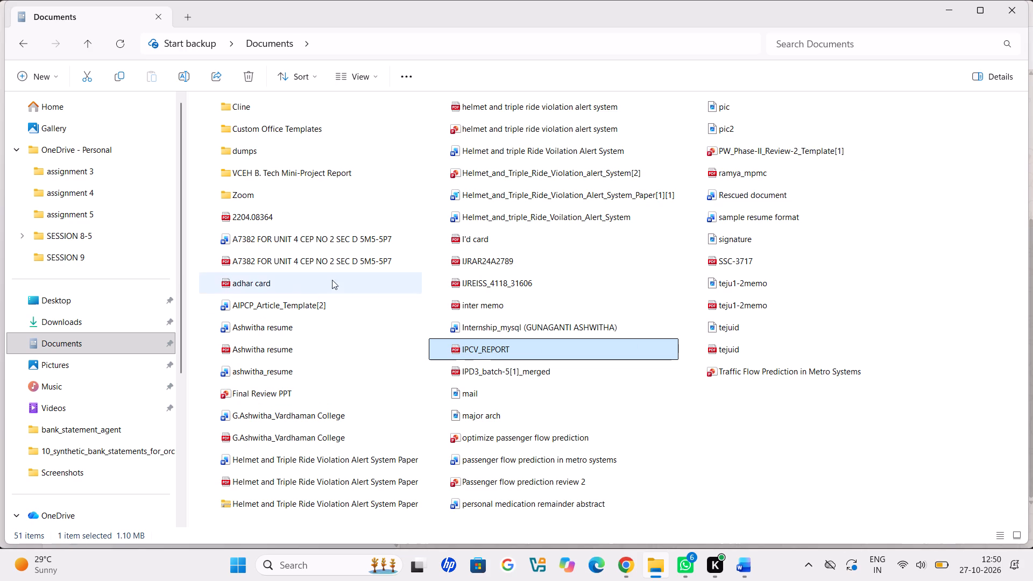
pyautogui.rightClick(520, 347)
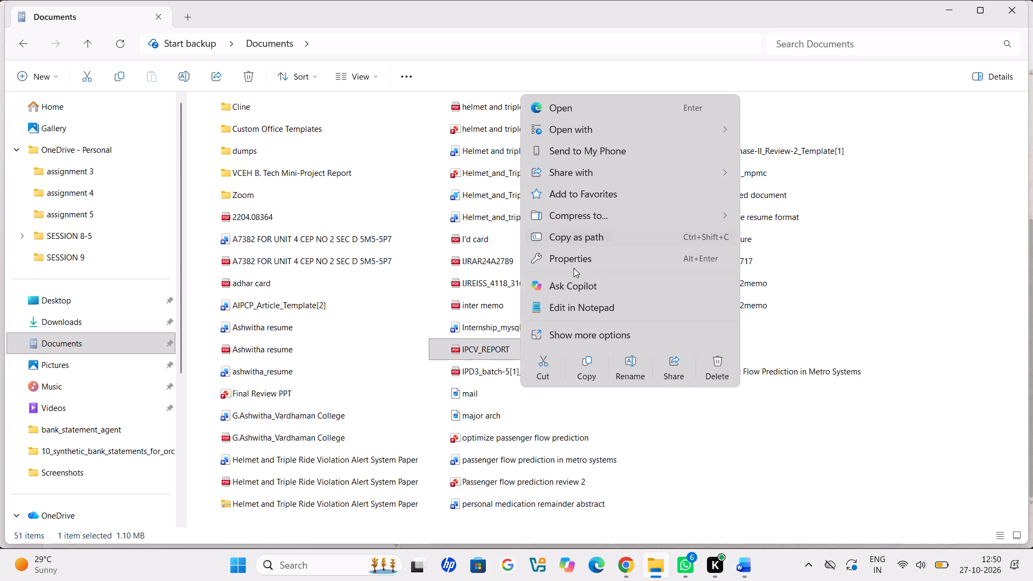
pyautogui.click(726, 367)
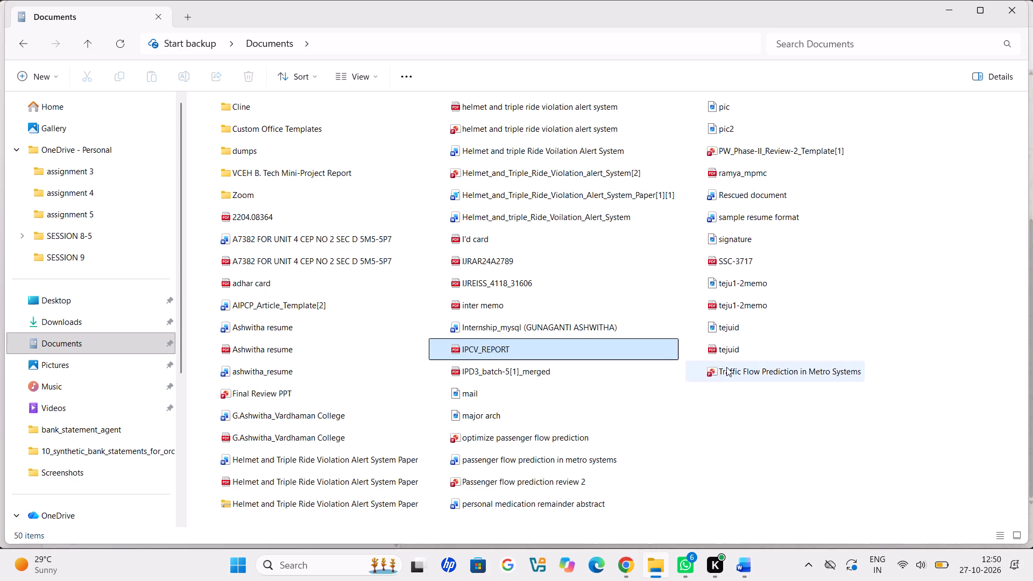
pyautogui.scroll(-1, 556, 416)
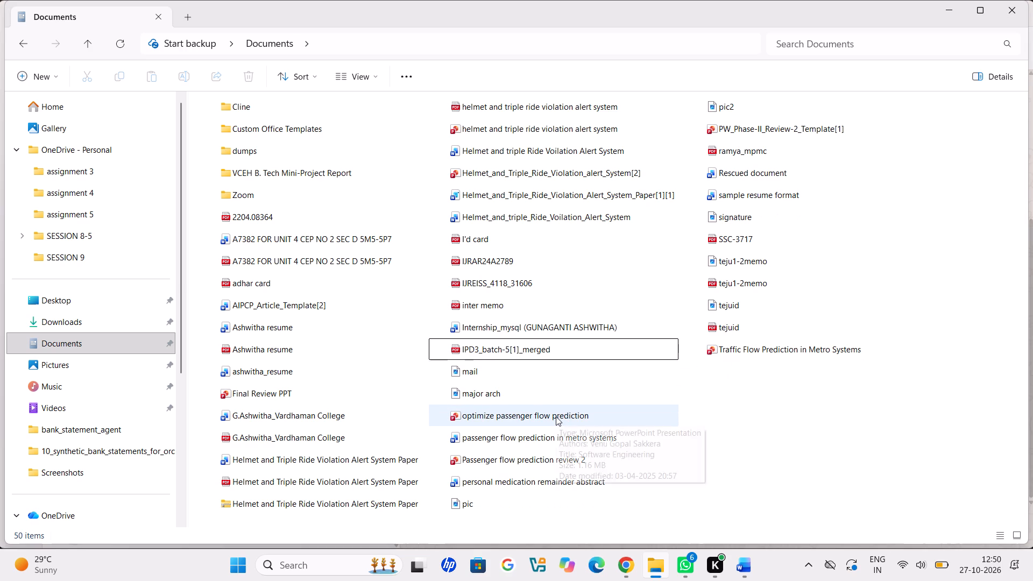
# Open Fire_Detection_Report_Final from Home's recent files, and close the recovered YES!+ VNRVJIET REPORT (2) document, deleting the recovered file.
pyautogui.click(90, 99)
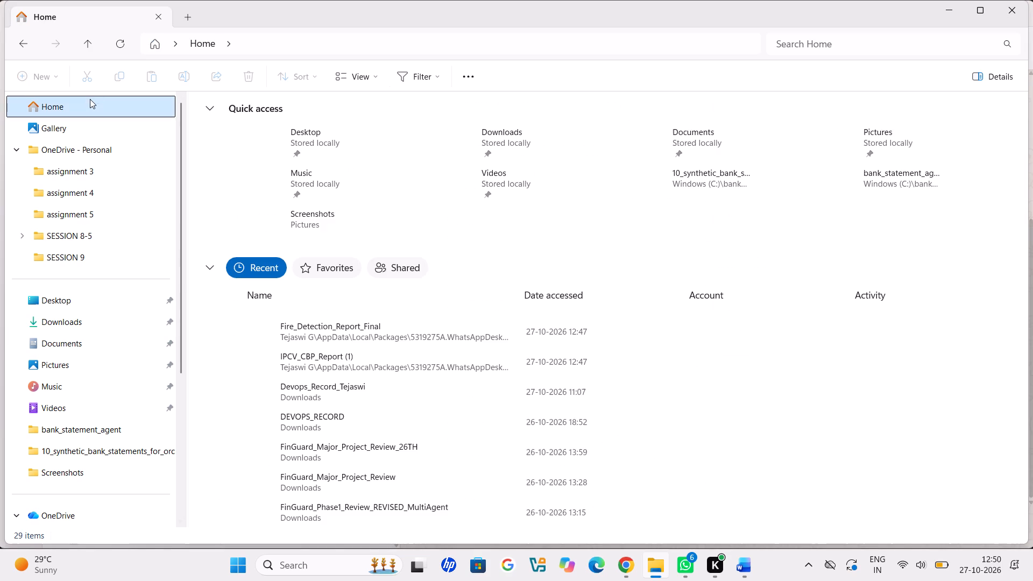
pyautogui.doubleClick(326, 332)
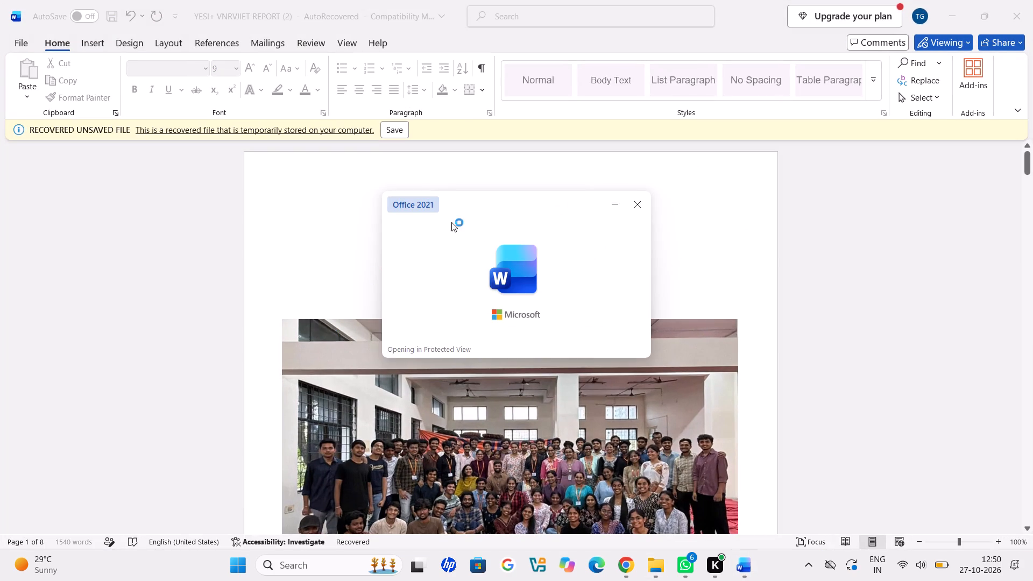
pyautogui.click(1021, 4)
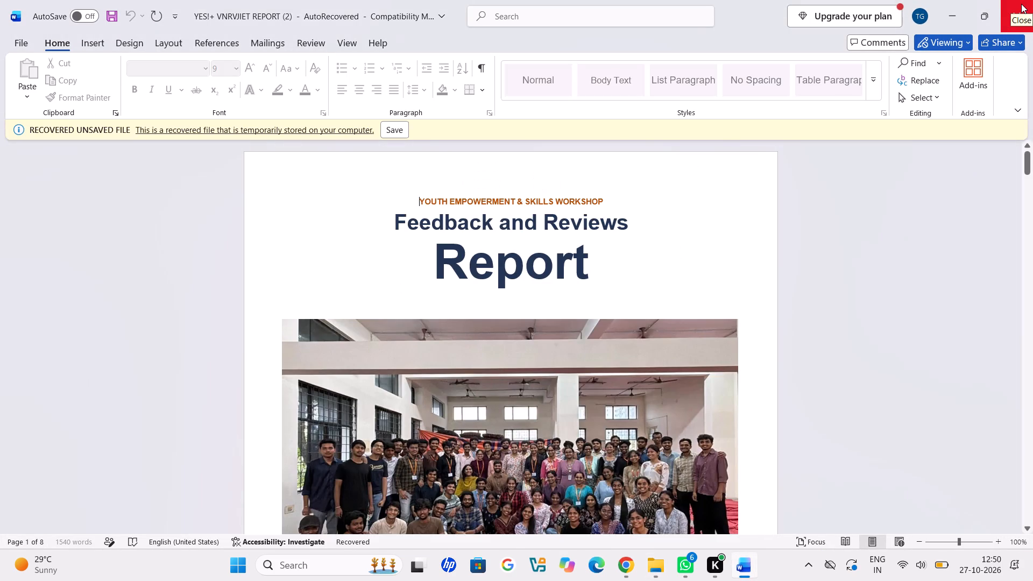
pyautogui.click(1020, 15)
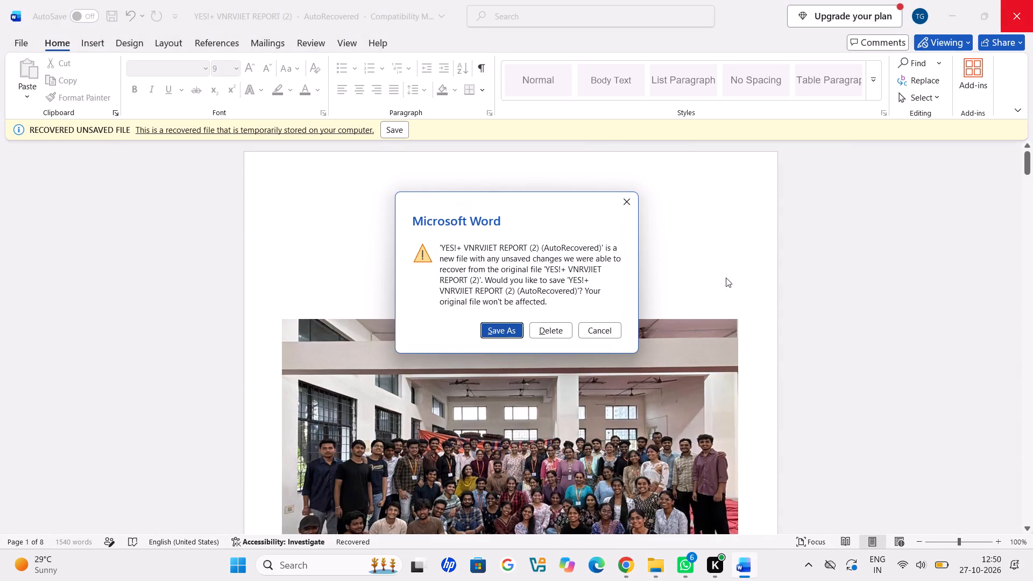
pyautogui.click(547, 330)
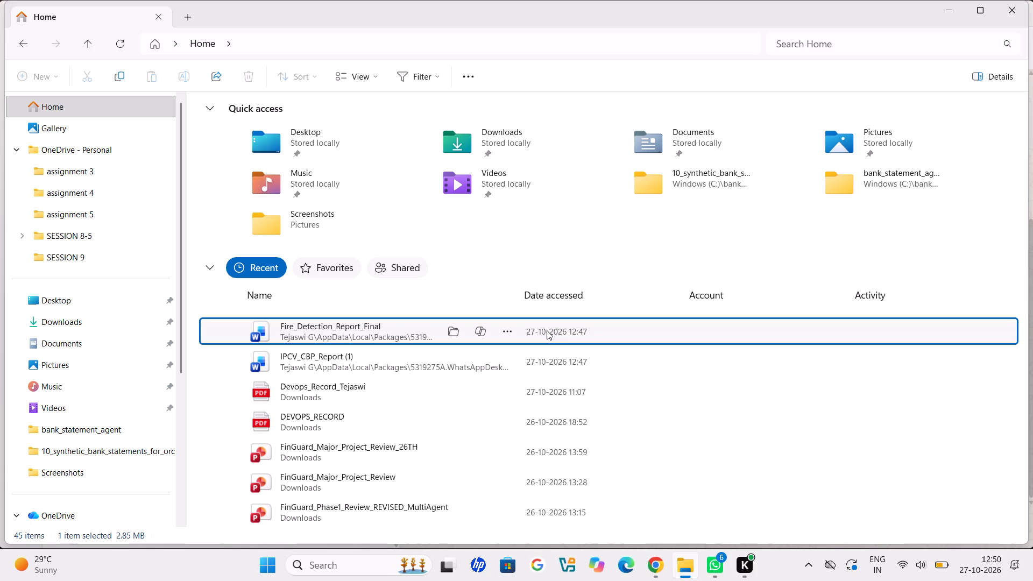
# Open Fire_Detection_Report_Final from Home's recent files in Protected View and close it.
pyautogui.doubleClick(391, 335)
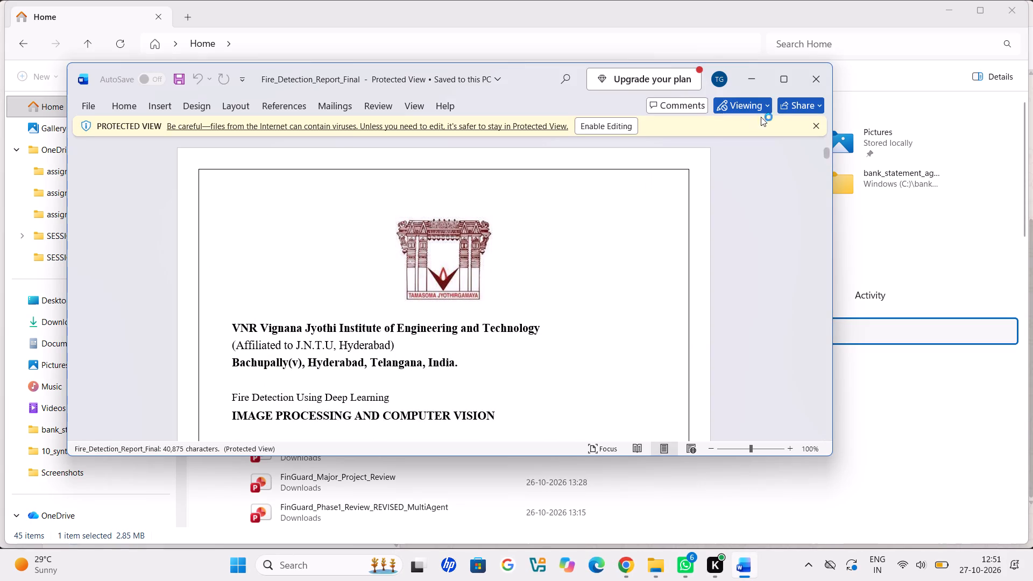
pyautogui.click(803, 74)
# Remove Fire_Detection_Report_Final and IPCV_CBP_Report (1) from Home's list of recent files.
pyautogui.scroll(3, 654, 82)
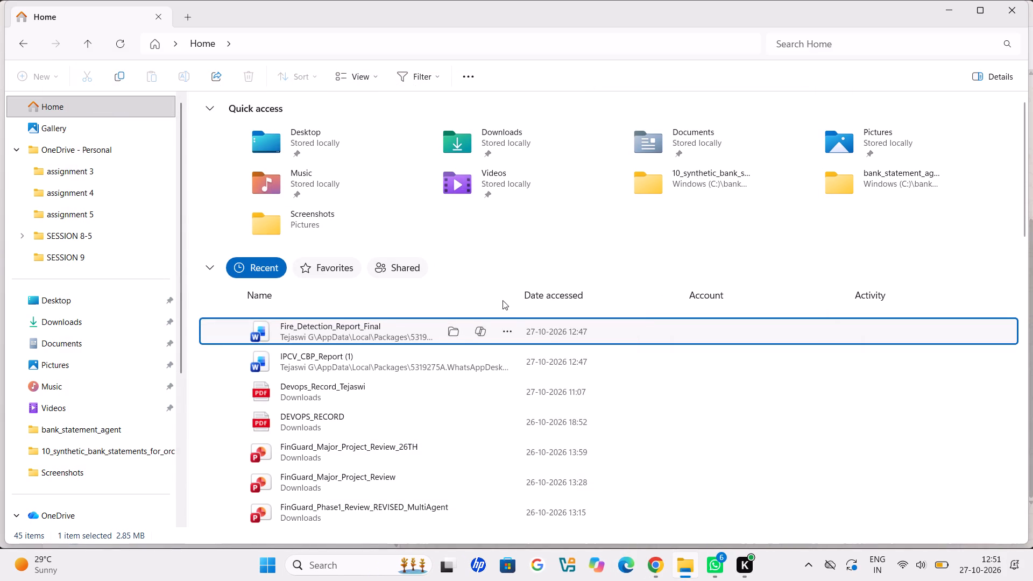
pyautogui.click(510, 336)
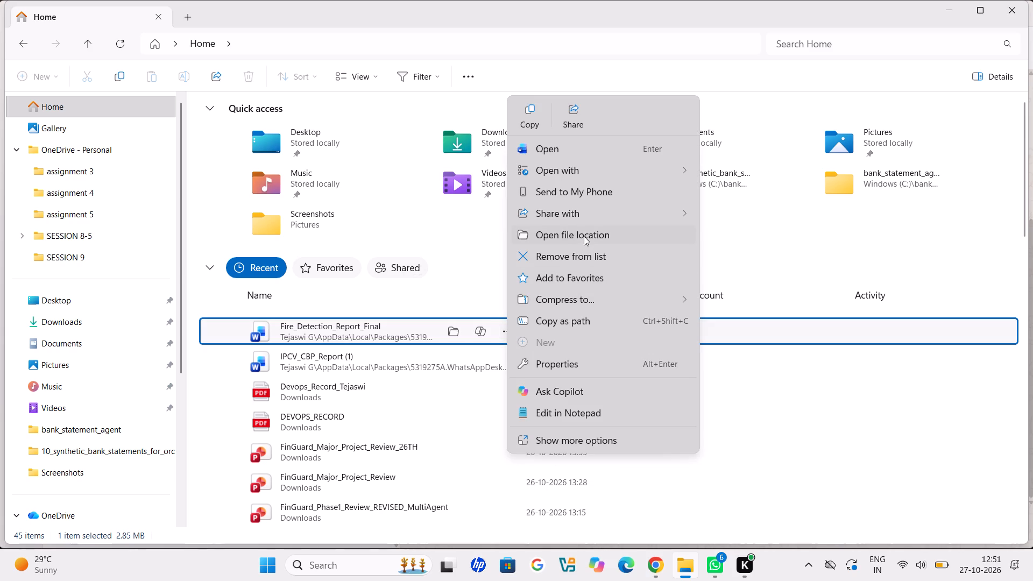
pyautogui.click(585, 251)
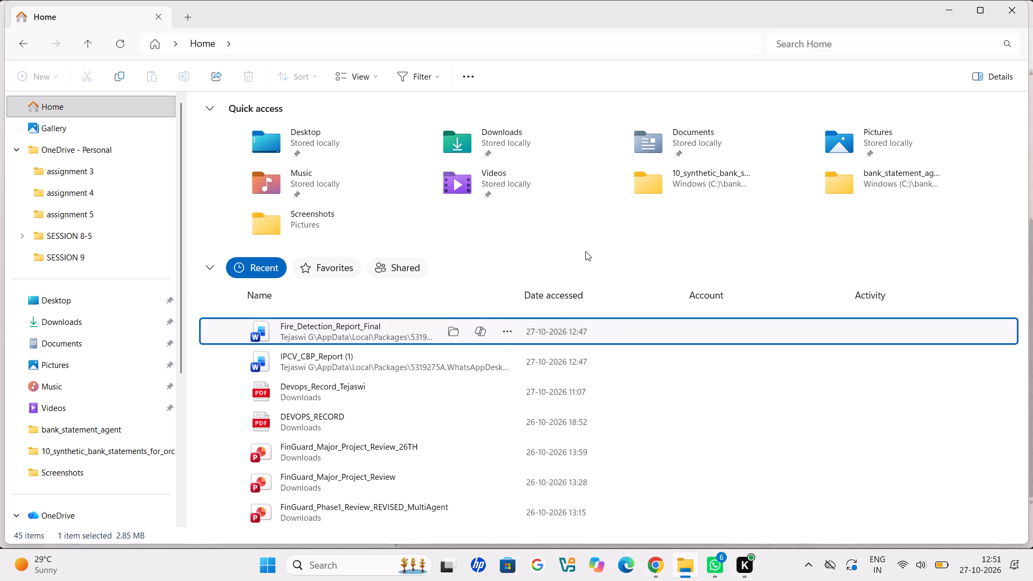
pyautogui.click(504, 331)
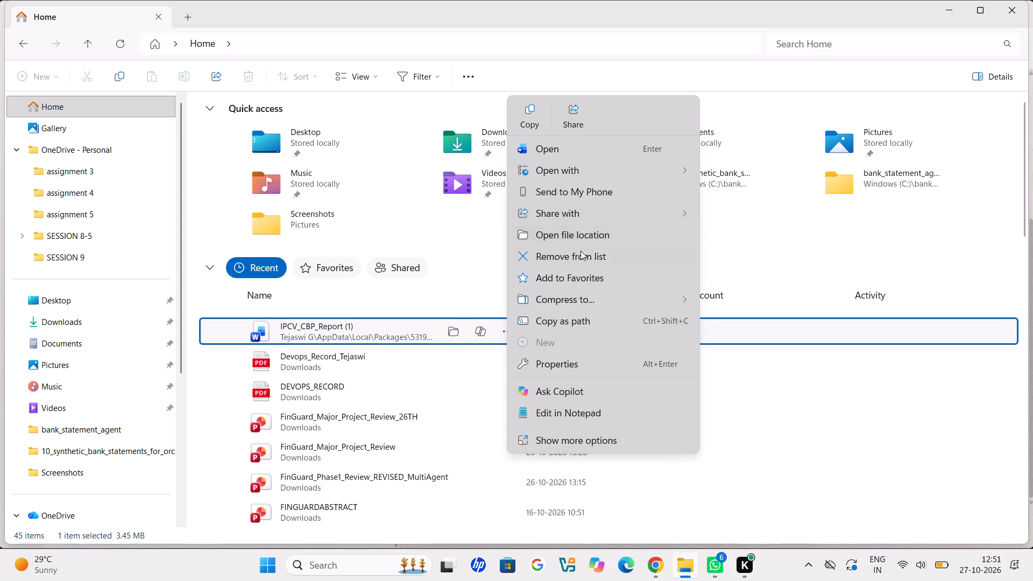
pyautogui.click(582, 251)
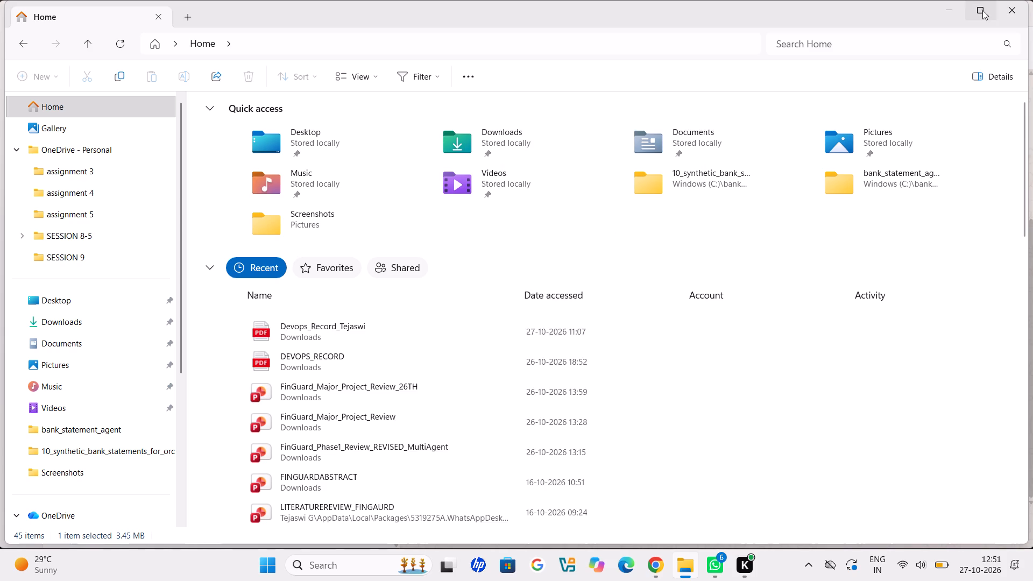
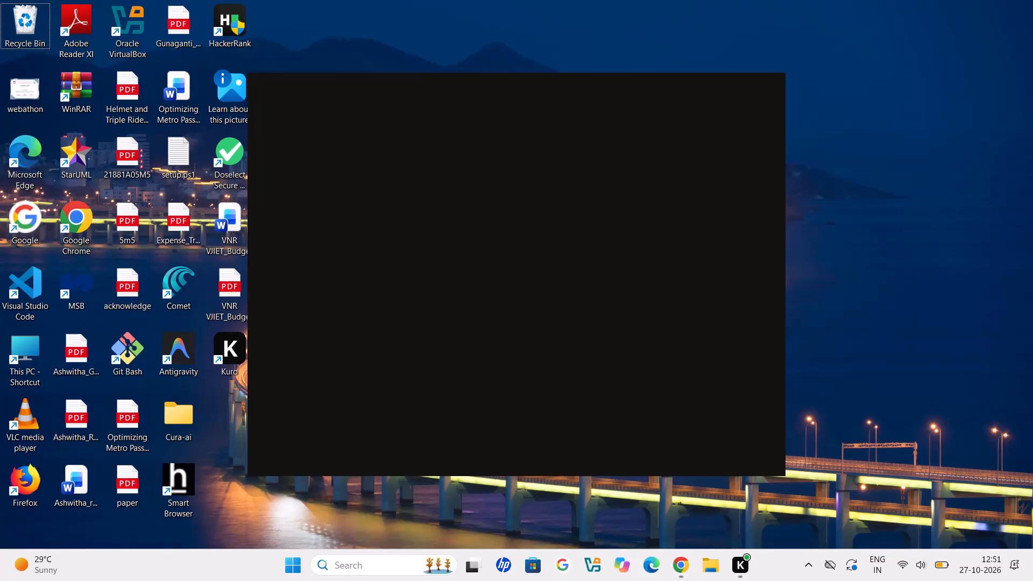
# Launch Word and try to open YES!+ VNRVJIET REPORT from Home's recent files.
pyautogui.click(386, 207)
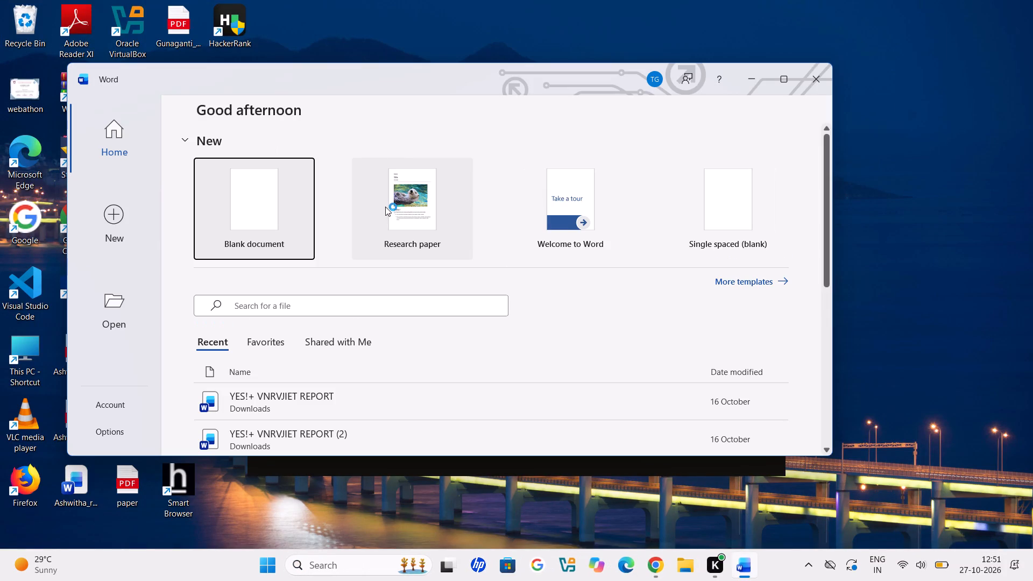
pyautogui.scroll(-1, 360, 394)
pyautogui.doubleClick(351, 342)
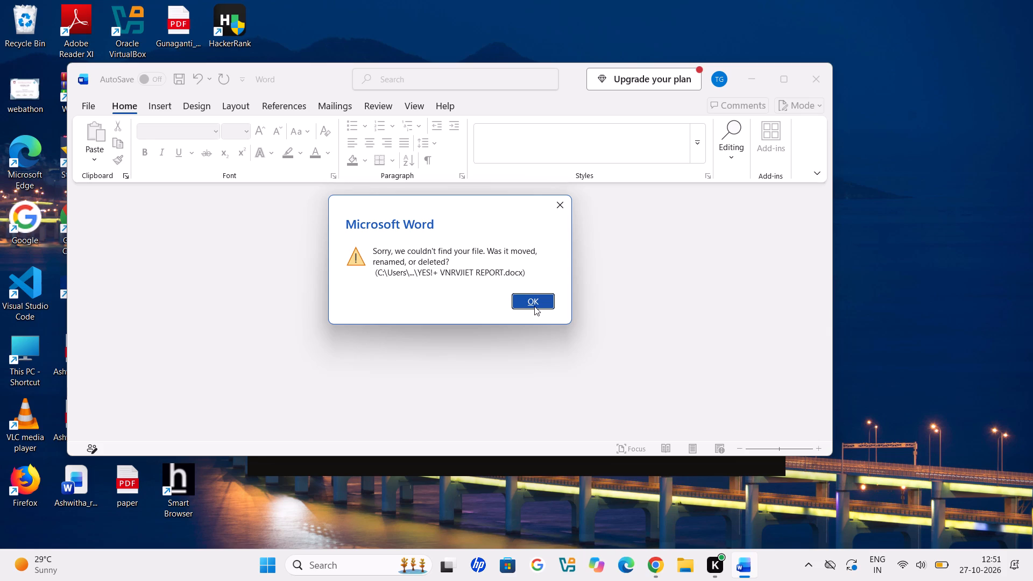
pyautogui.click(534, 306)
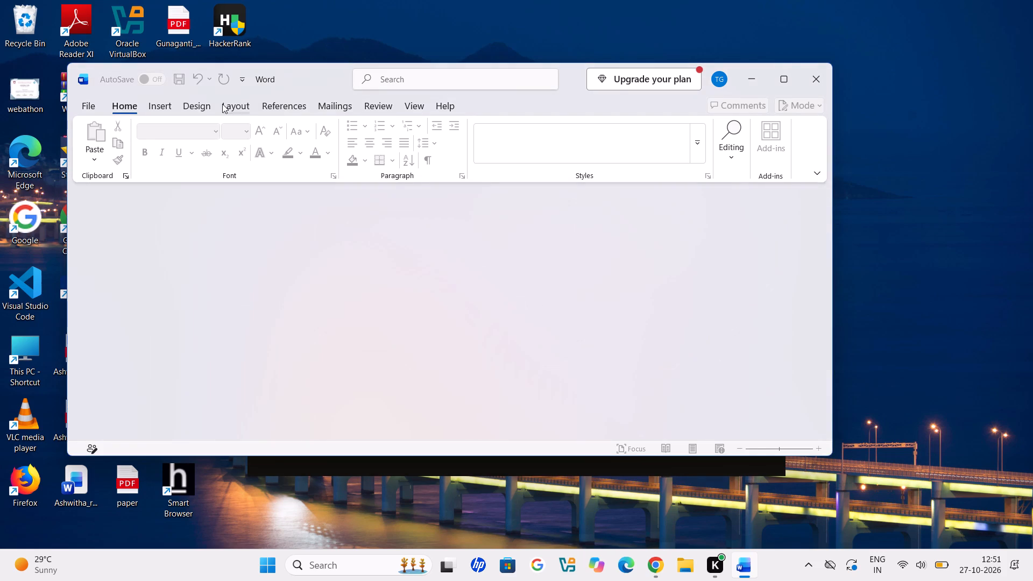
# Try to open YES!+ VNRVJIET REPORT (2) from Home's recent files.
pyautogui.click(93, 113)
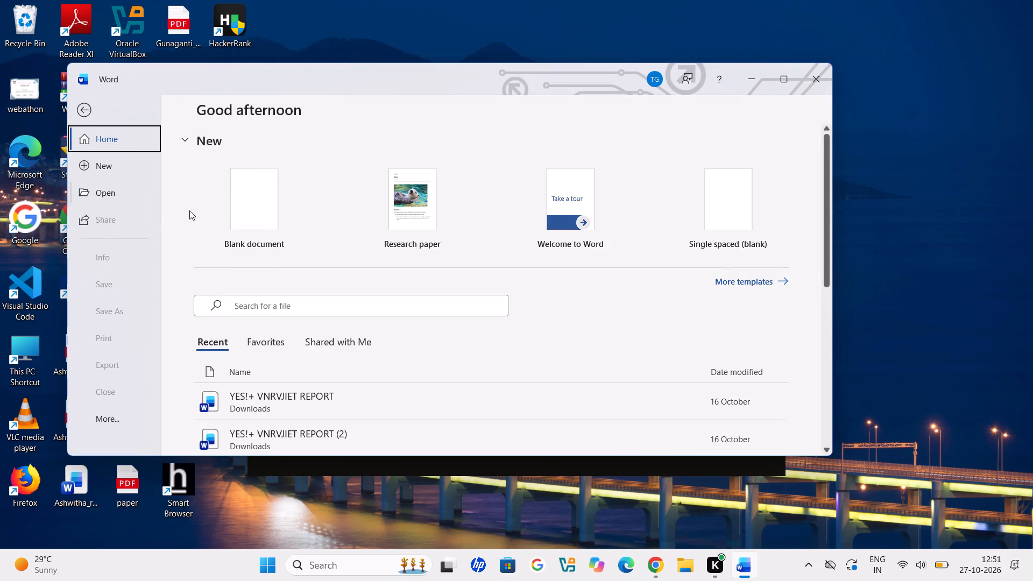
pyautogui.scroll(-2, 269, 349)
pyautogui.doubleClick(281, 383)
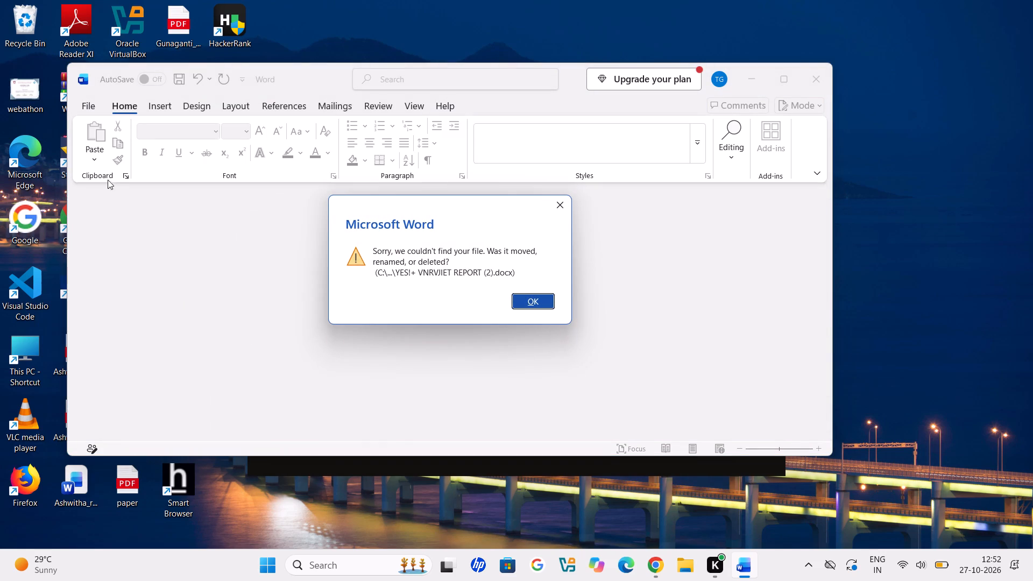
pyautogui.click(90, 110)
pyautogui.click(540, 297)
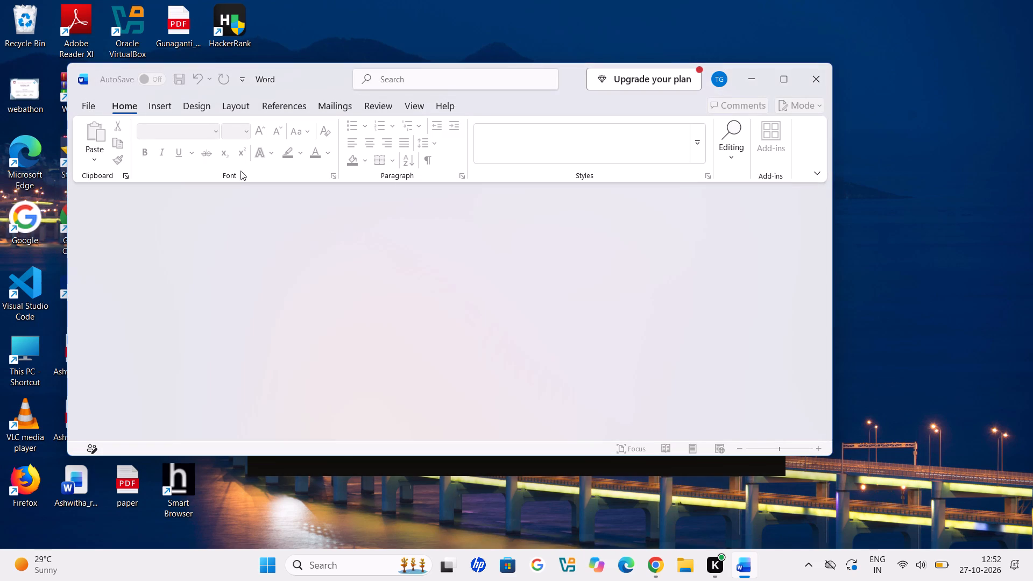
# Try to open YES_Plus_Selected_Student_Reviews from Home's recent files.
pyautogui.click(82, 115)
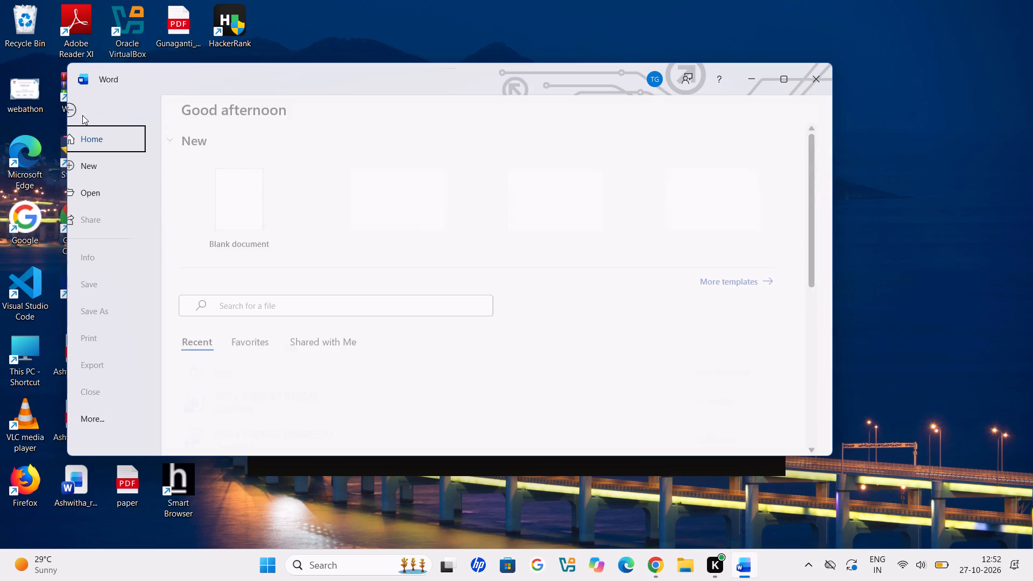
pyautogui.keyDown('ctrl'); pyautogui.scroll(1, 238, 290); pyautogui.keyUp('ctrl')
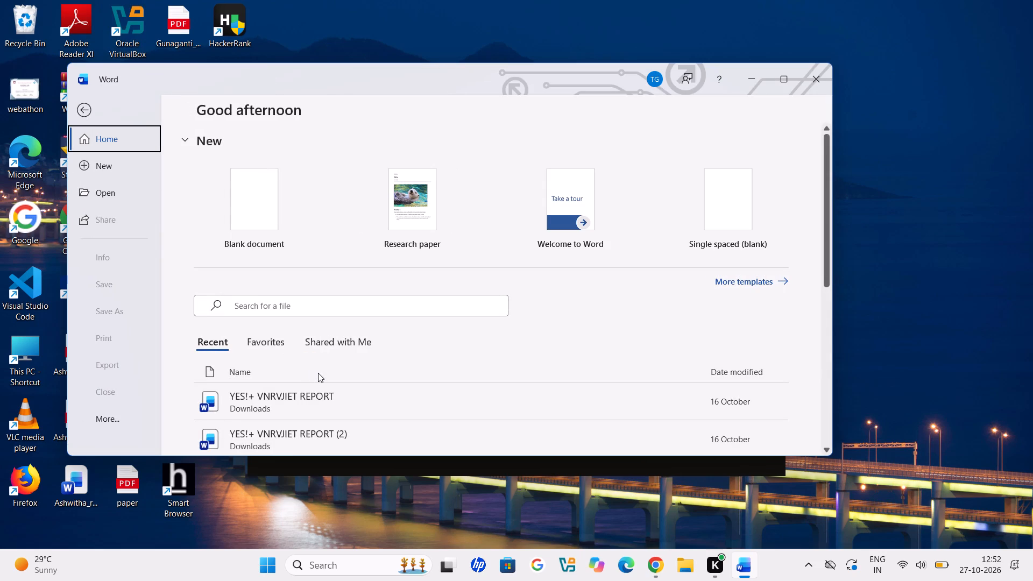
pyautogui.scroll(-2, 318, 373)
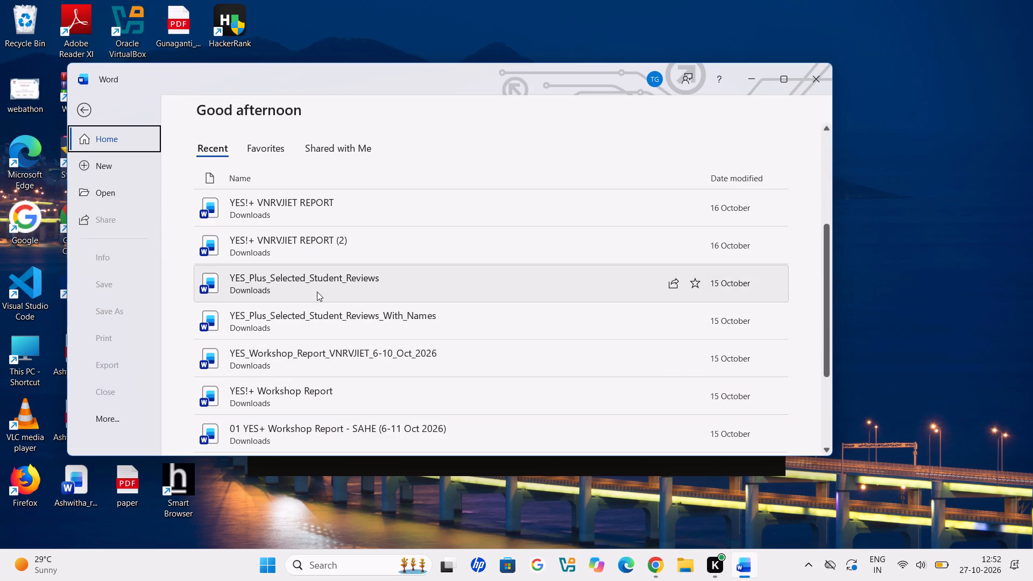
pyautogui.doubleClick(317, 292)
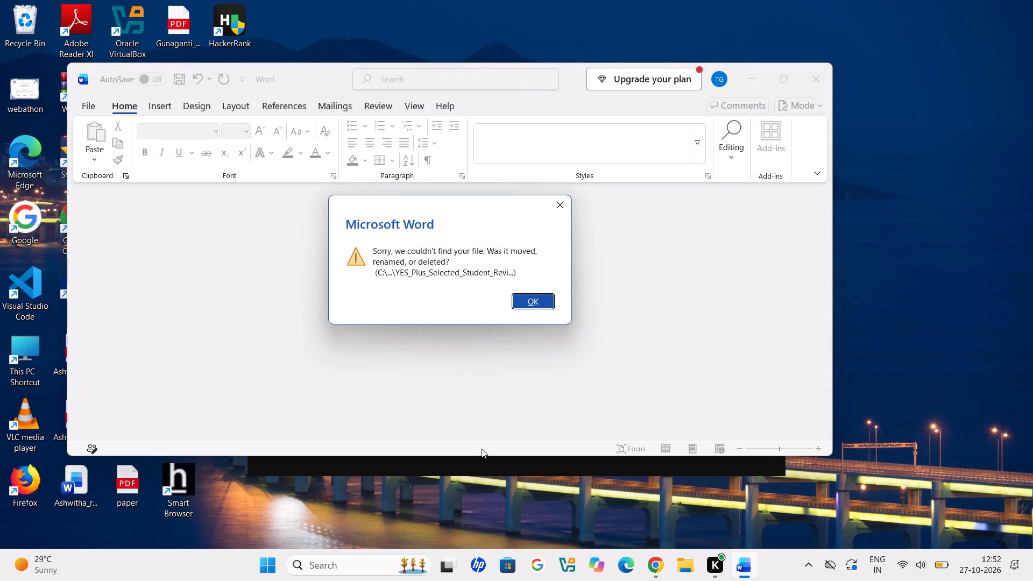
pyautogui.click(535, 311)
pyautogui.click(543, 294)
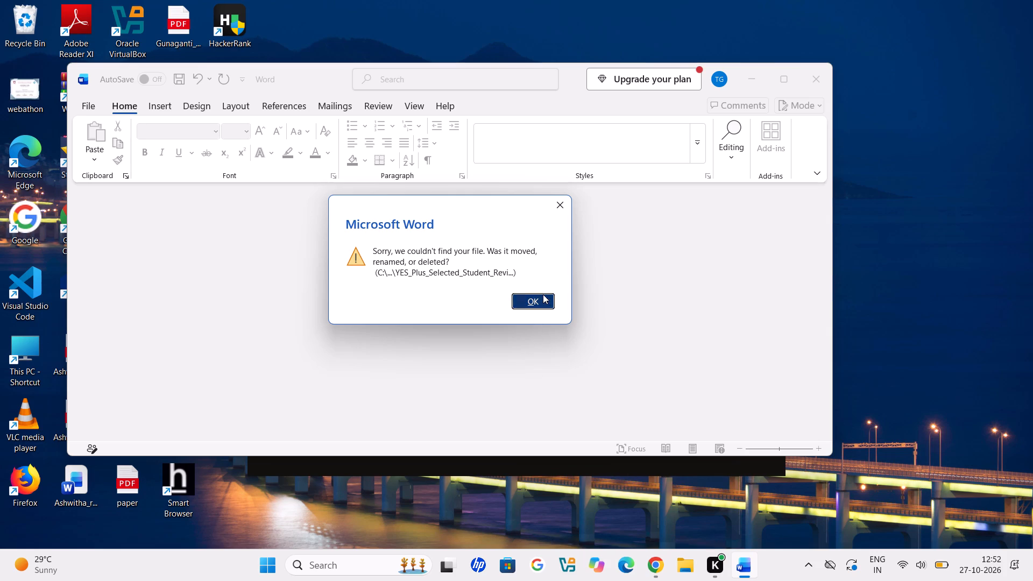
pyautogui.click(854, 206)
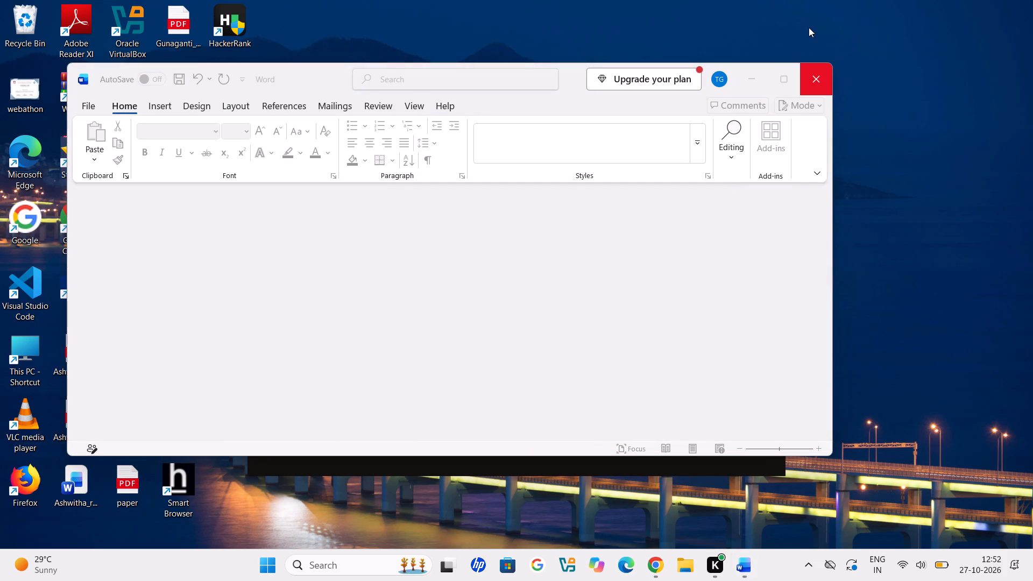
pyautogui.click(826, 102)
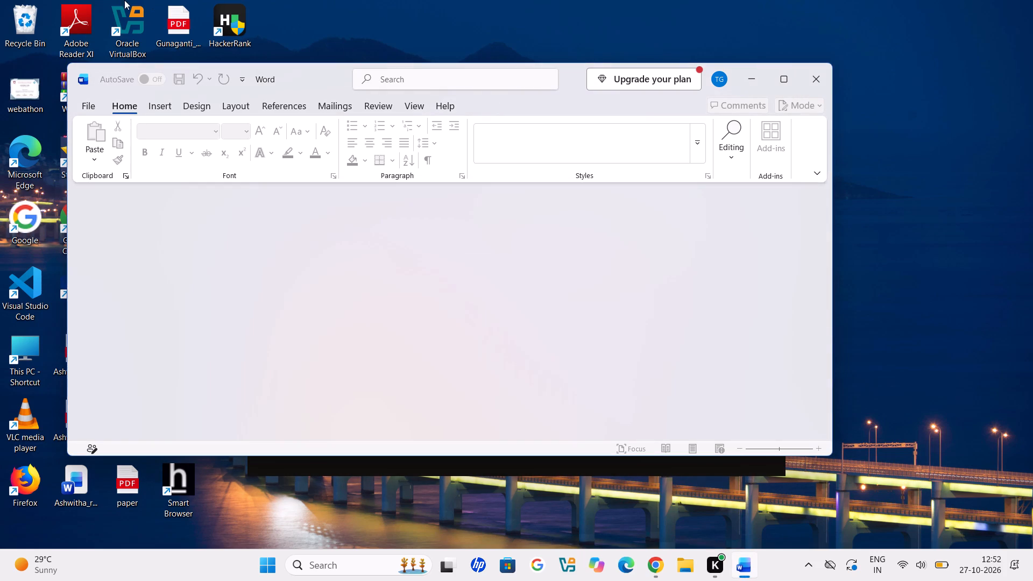
# Restore the two Word documents and the PDF named 01 YES+ Workshop Report - SAHE from the Recycle Bin, and close the bin.
pyautogui.doubleClick(36, 29)
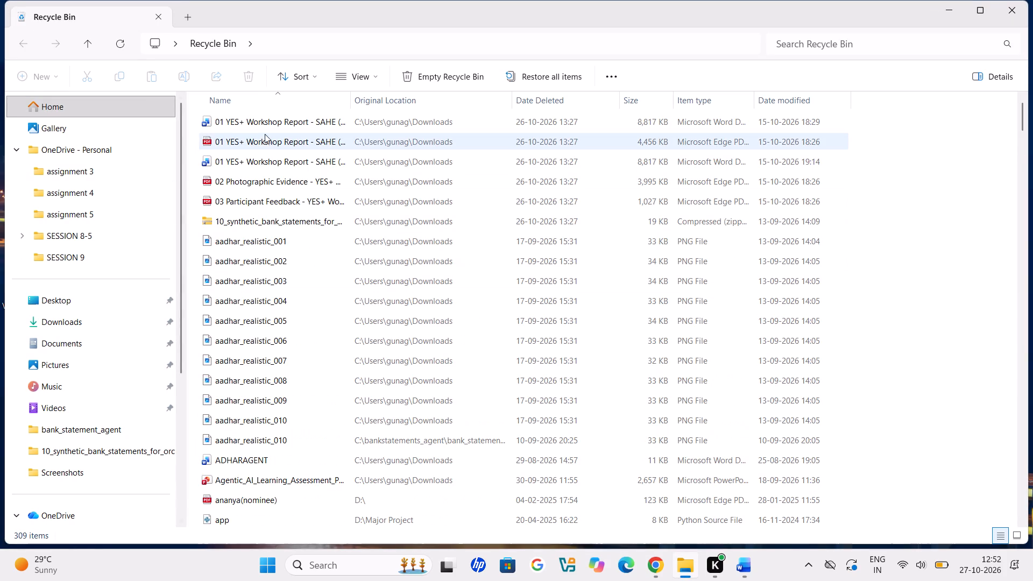
pyautogui.click(264, 125)
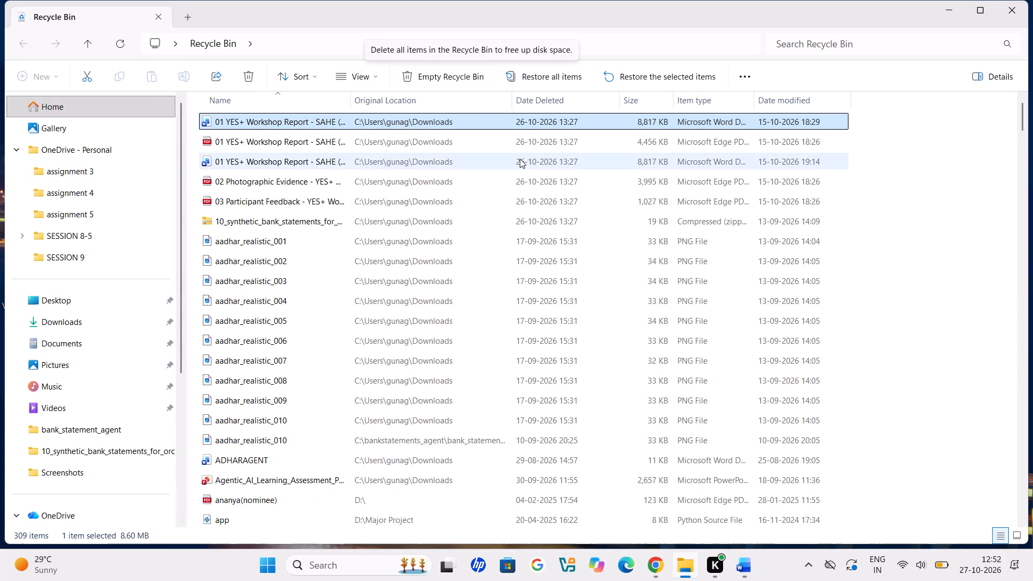
pyautogui.click(617, 75)
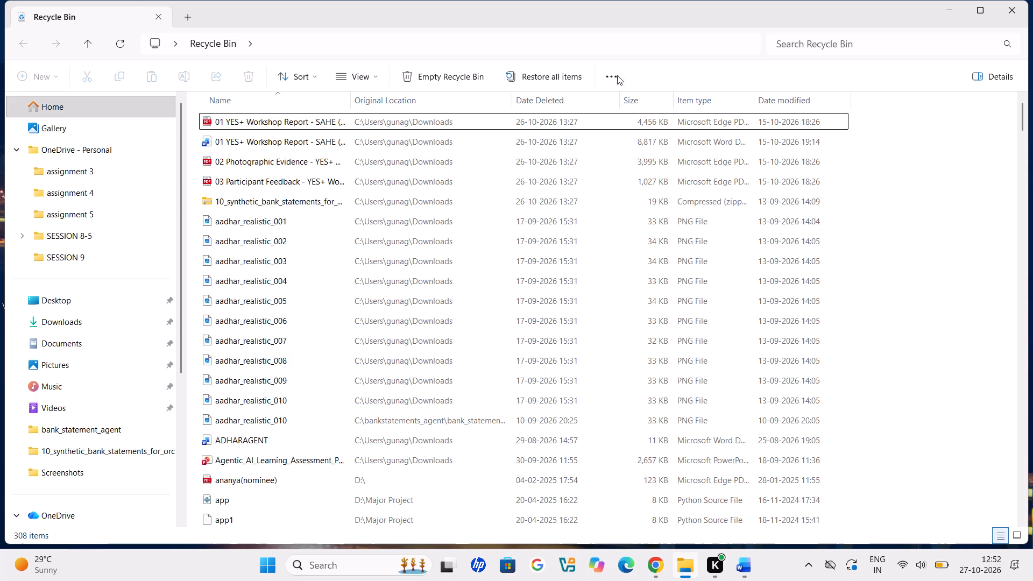
pyautogui.click(510, 140)
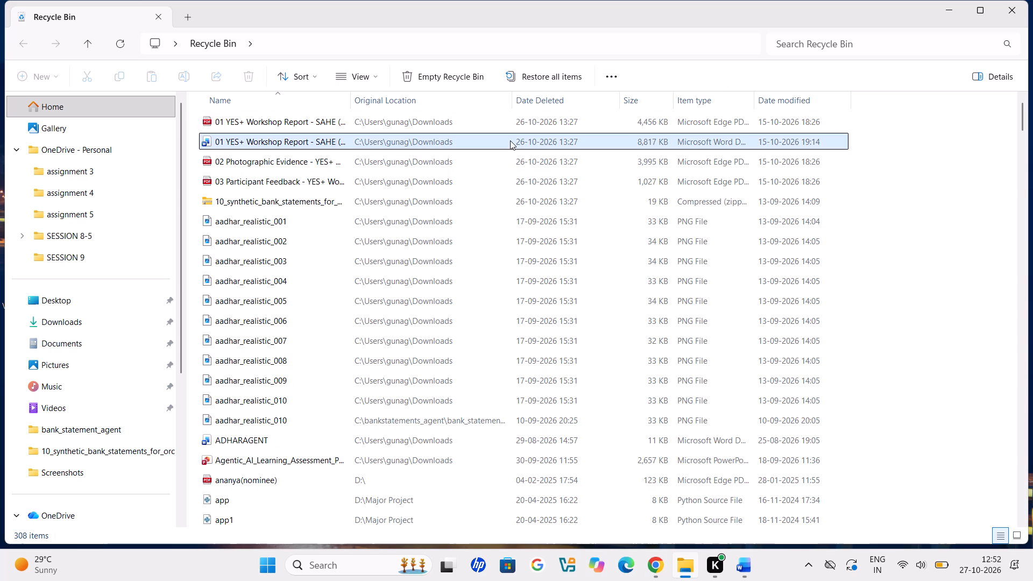
pyautogui.click(648, 74)
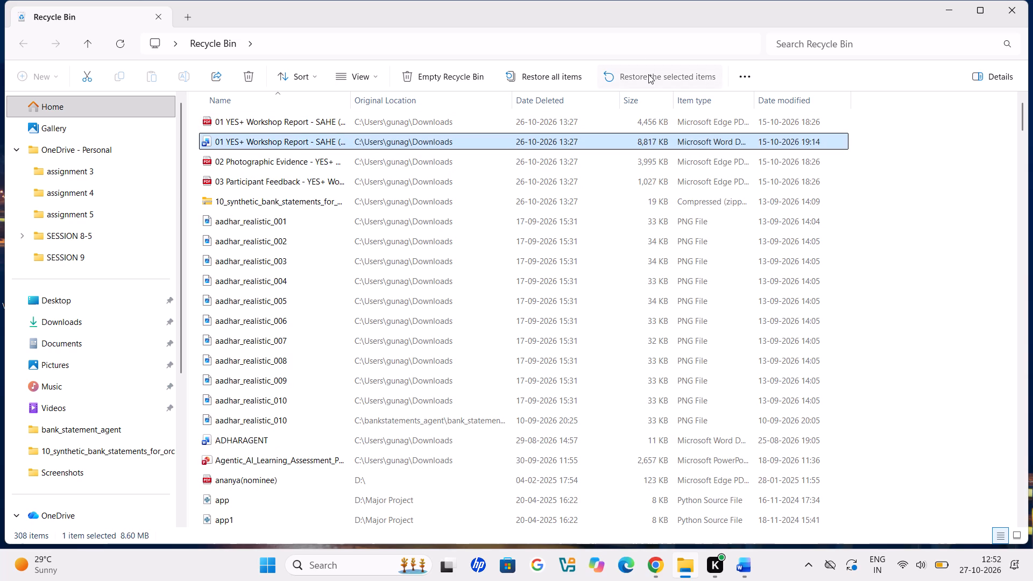
pyautogui.click(539, 121)
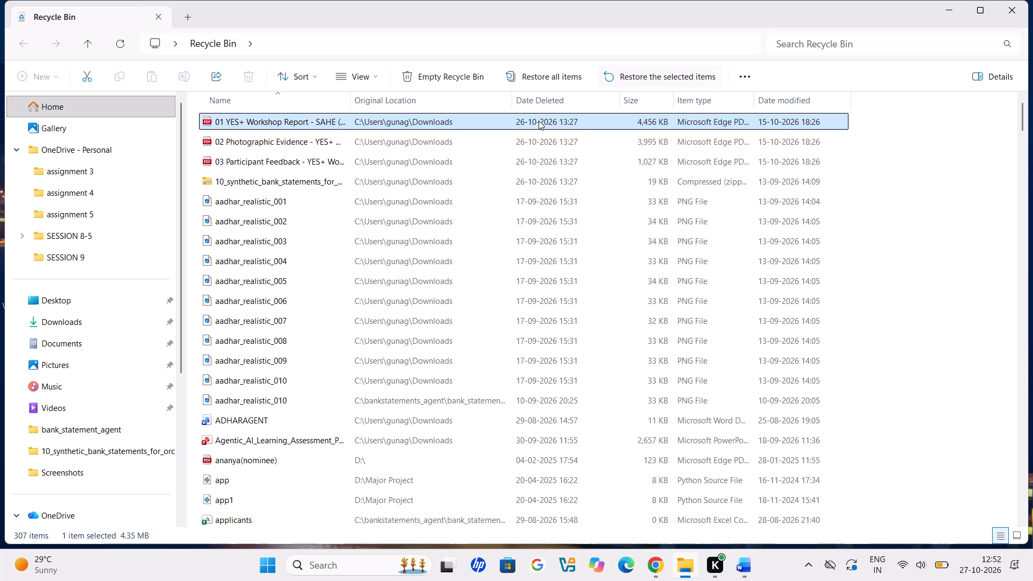
pyautogui.click(664, 64)
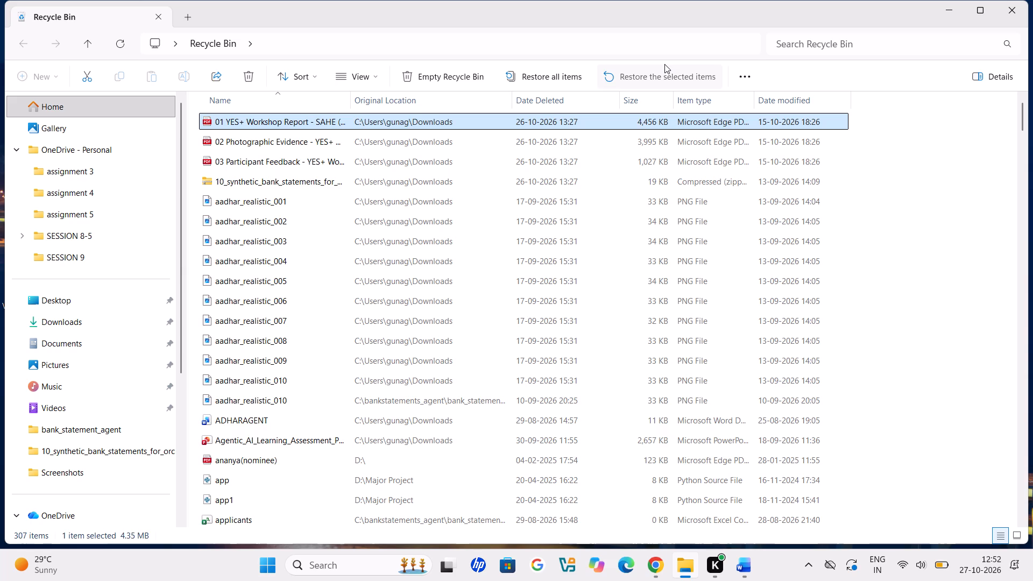
pyautogui.click(1021, 4)
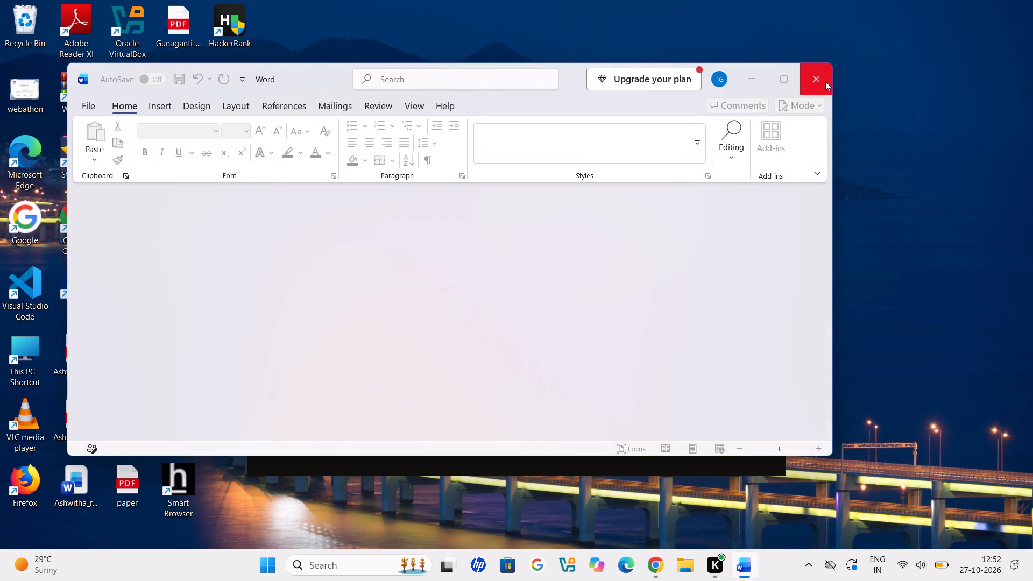
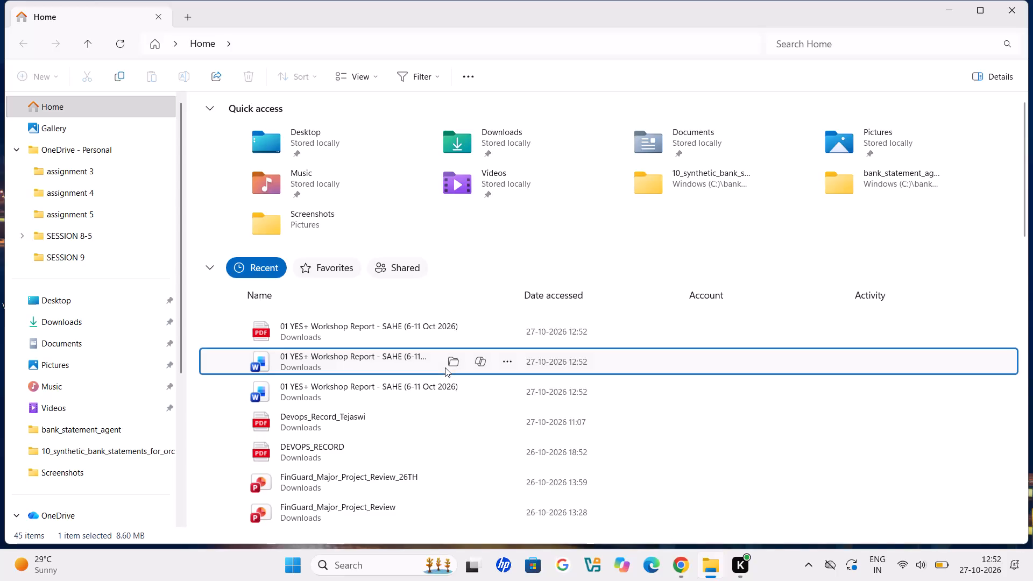
# Open the Word document 01 YES+ Workshop Report - SAHE (6-11 Oct 2026) (1) from Home's recent files, skim its pages, and minimize it.
pyautogui.doubleClick(402, 365)
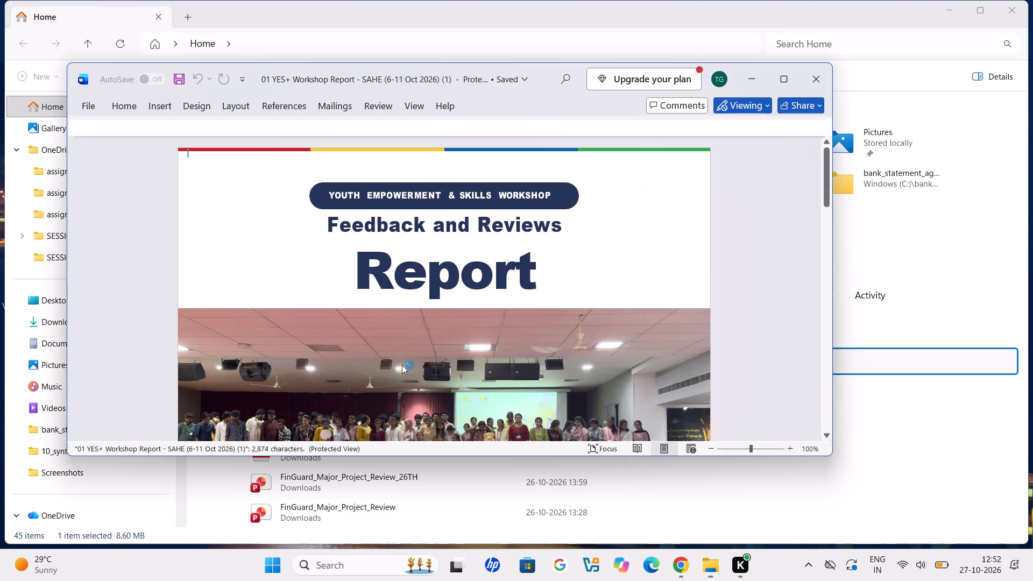
pyautogui.scroll(-5, 642, 356)
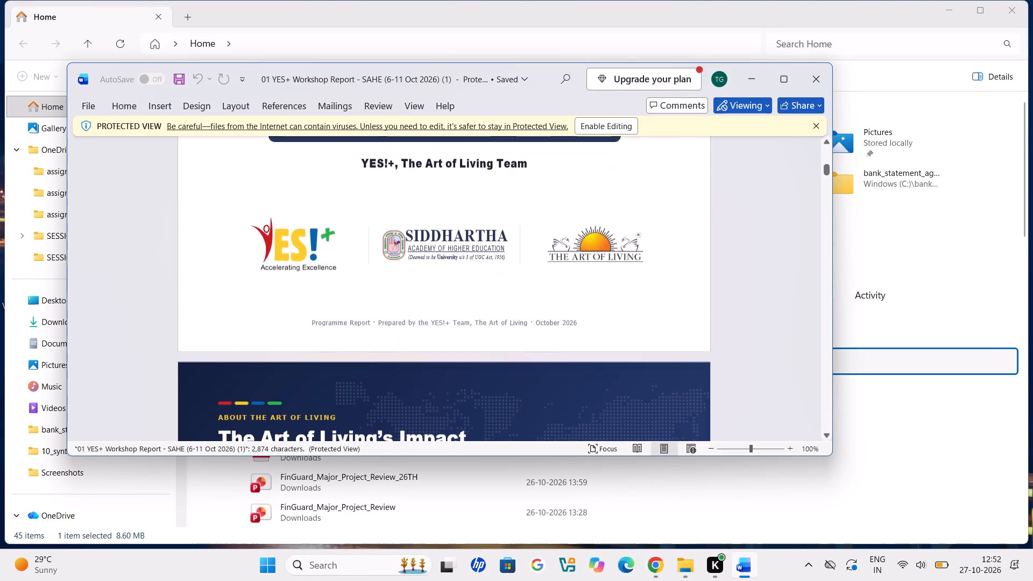
pyautogui.scroll(-20, 642, 356)
pyautogui.scroll(-12, 642, 356)
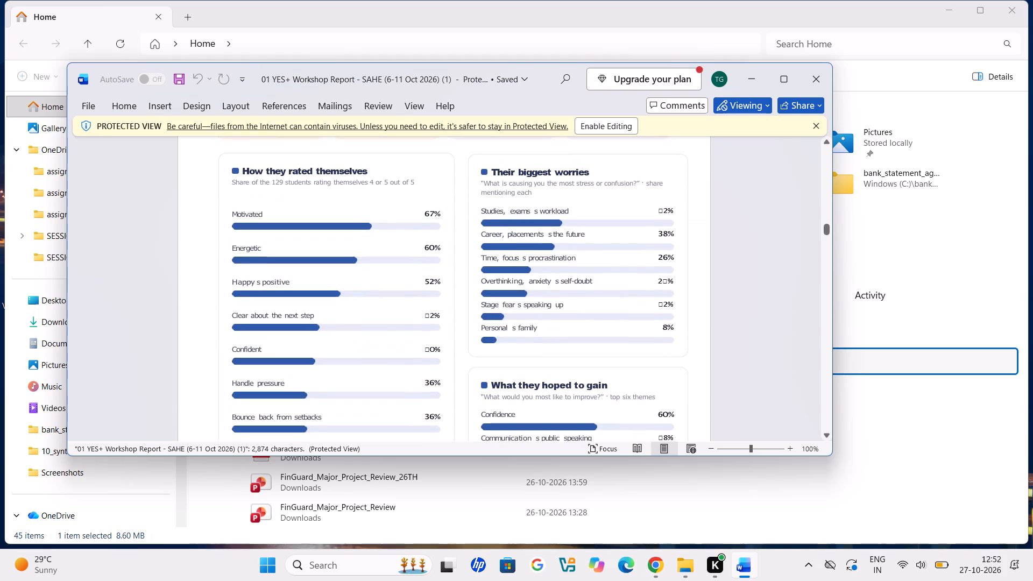
pyautogui.scroll(20, 626, 374)
pyautogui.scroll(20, 626, 374)
pyautogui.scroll(19, 626, 374)
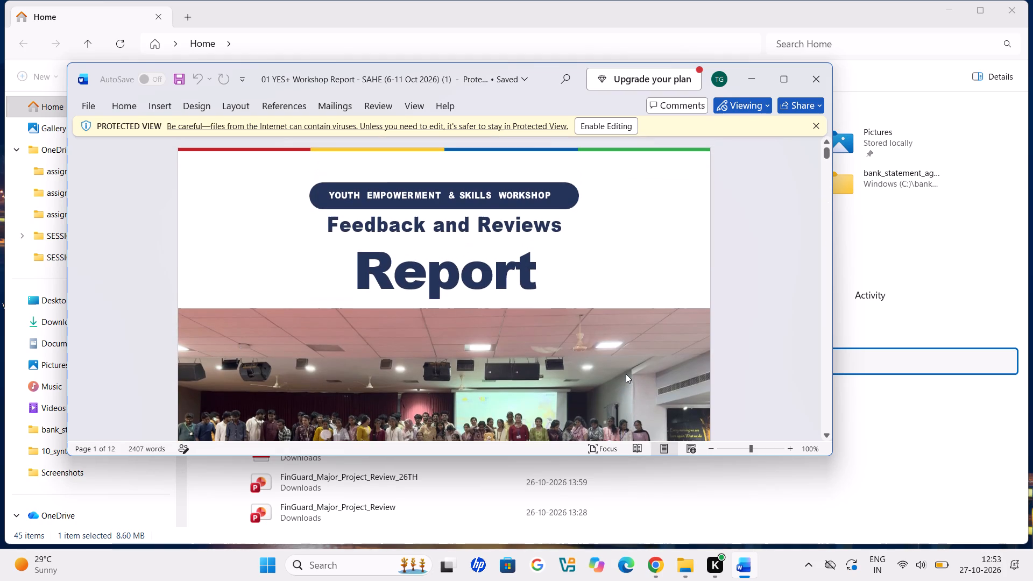
pyautogui.click(750, 79)
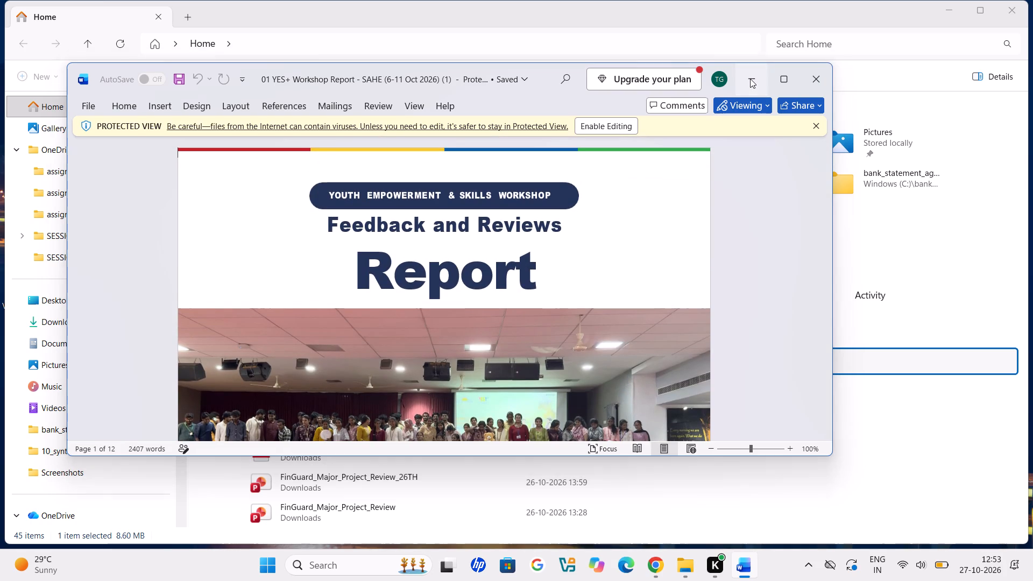